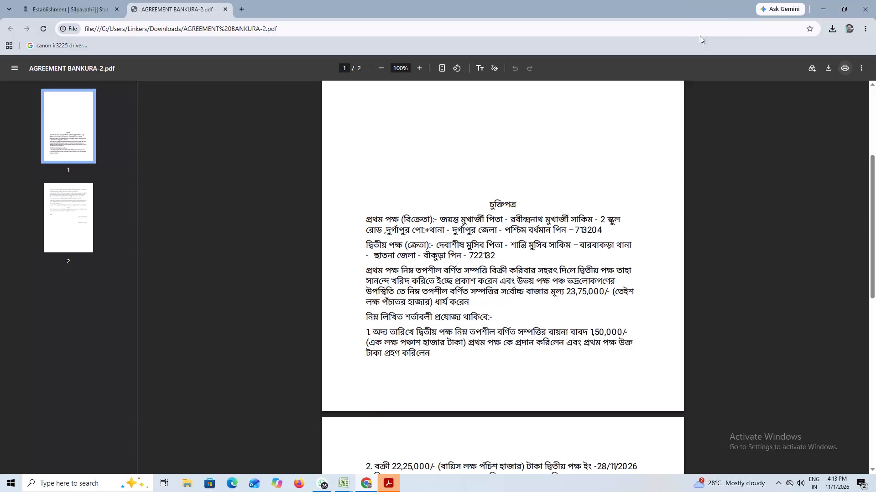
Set the agreement's print range to custom page 1 and choose the Canon LBP2900 in the system print dialog.
click(850, 65)
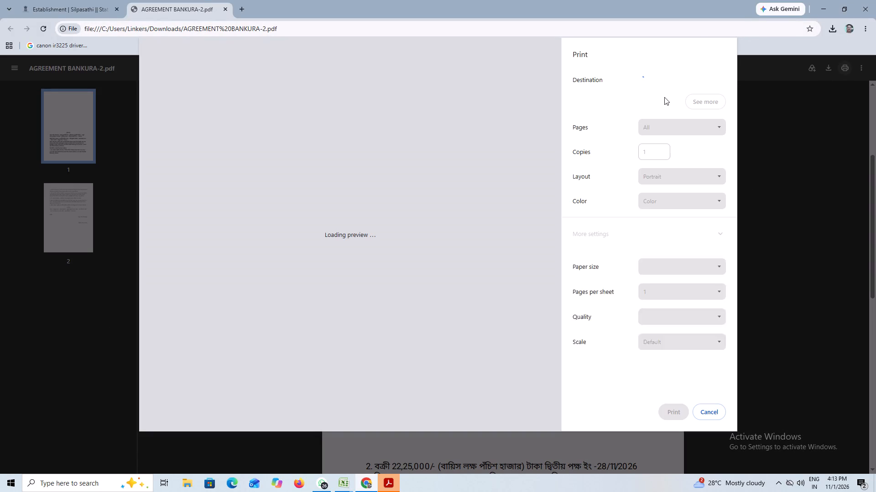
click(660, 126)
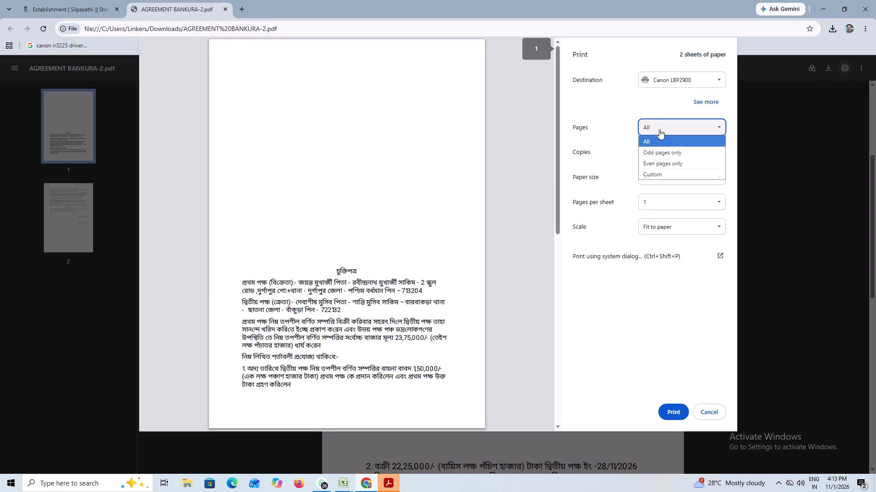
click(652, 174)
key(1)
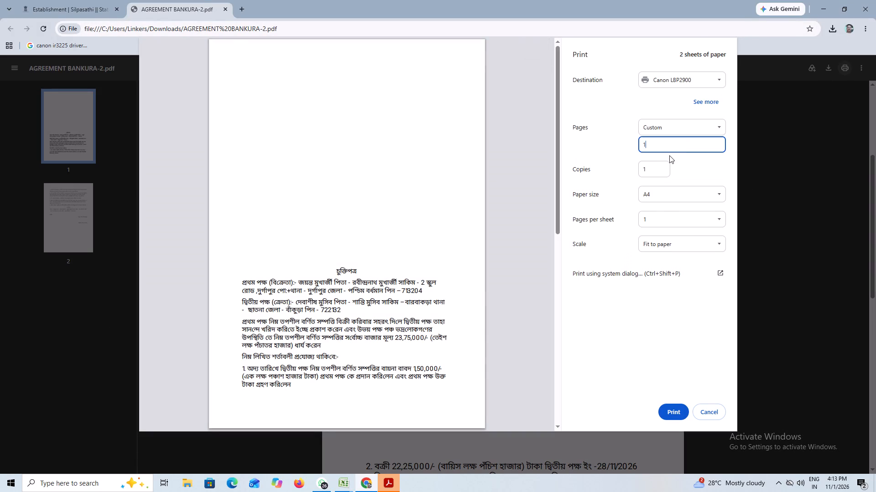
click(615, 273)
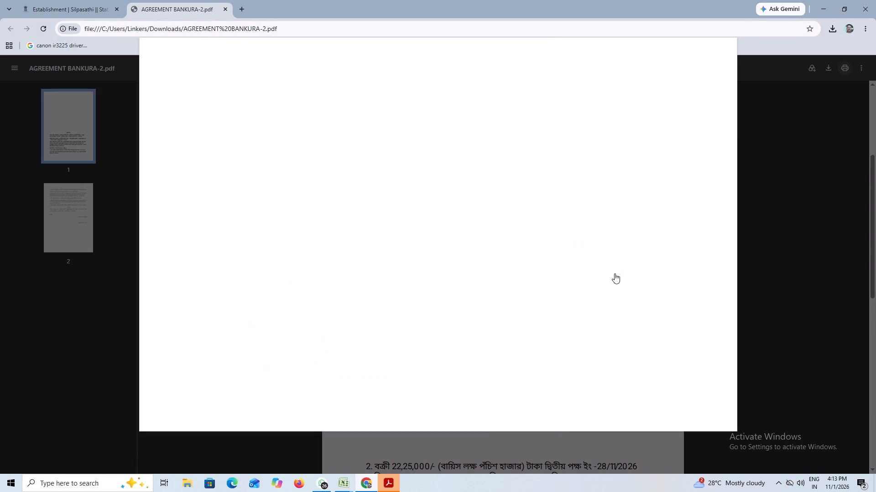
click(49, 56)
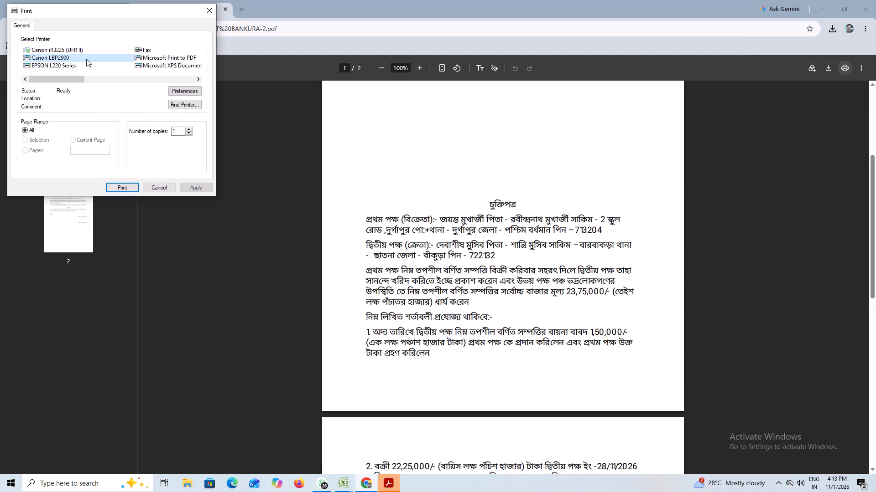
Enable manual grayscale settings in the Canon LBP2900's quality preferences, with brightness at -5 and the contrast raised toward High.
click(182, 90)
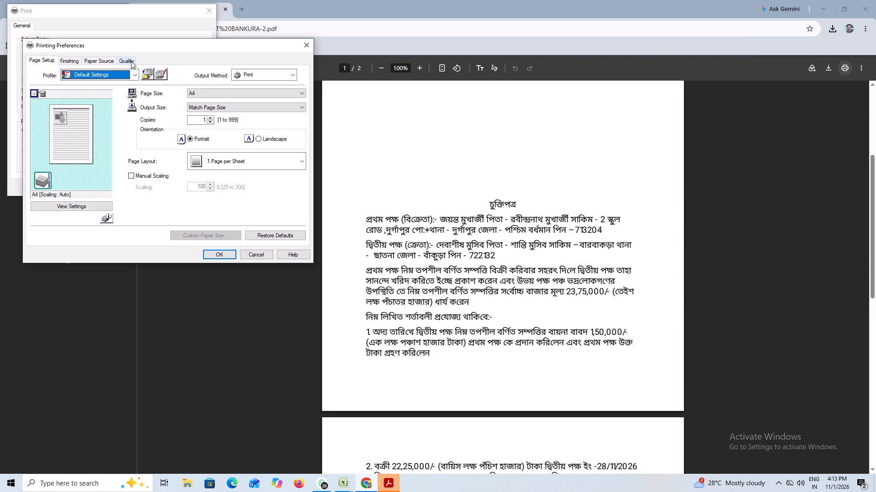
click(131, 61)
click(158, 206)
click(158, 210)
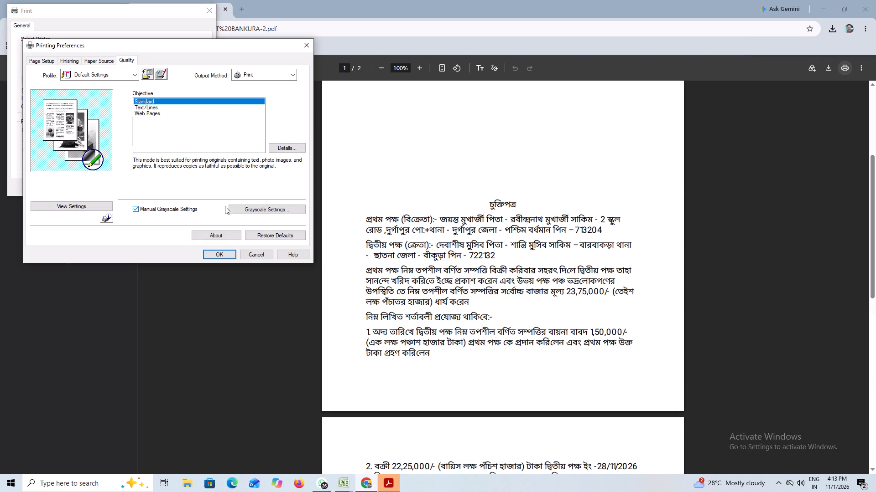
click(266, 215)
click(266, 210)
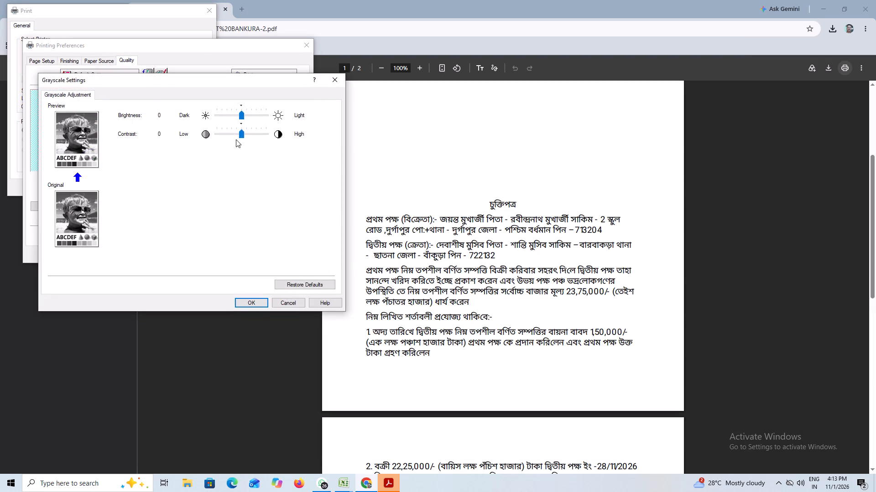
drag(243, 114, 211, 109)
drag(243, 134, 254, 148)
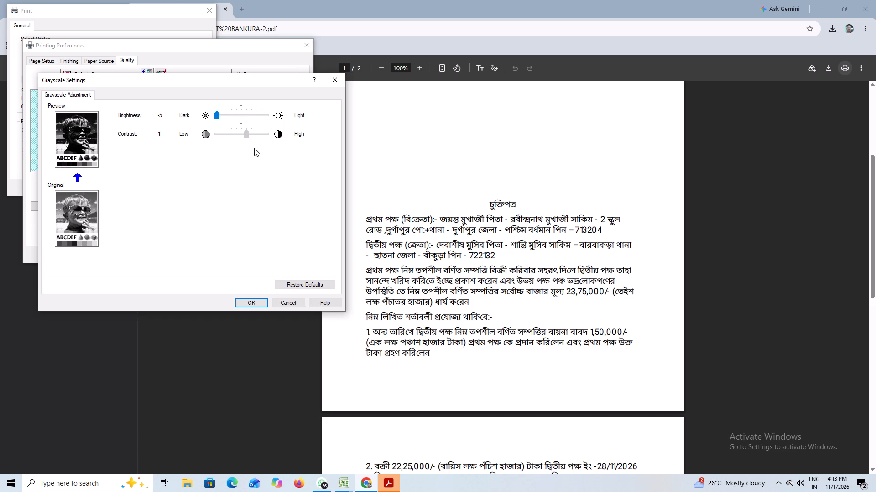
drag(254, 148, 298, 214)
click(253, 303)
click(224, 256)
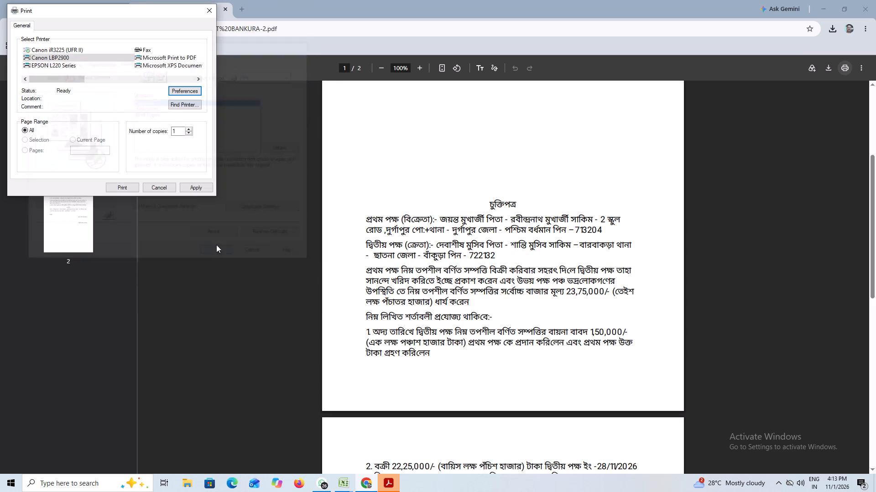
Print page 1 of the agreement on the Canon LBP2900 with the adjusted preferences.
click(120, 185)
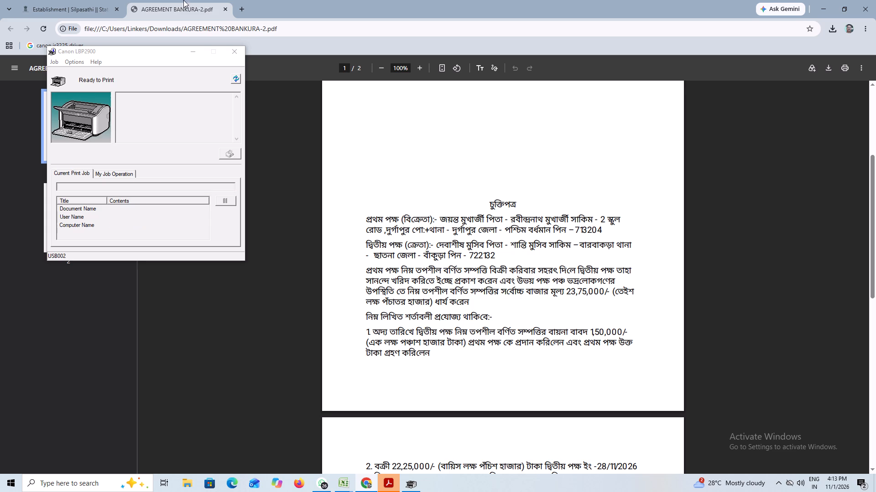
Print only page 2 of the agreement on the Canon LBP2900, using a custom page range.
click(846, 70)
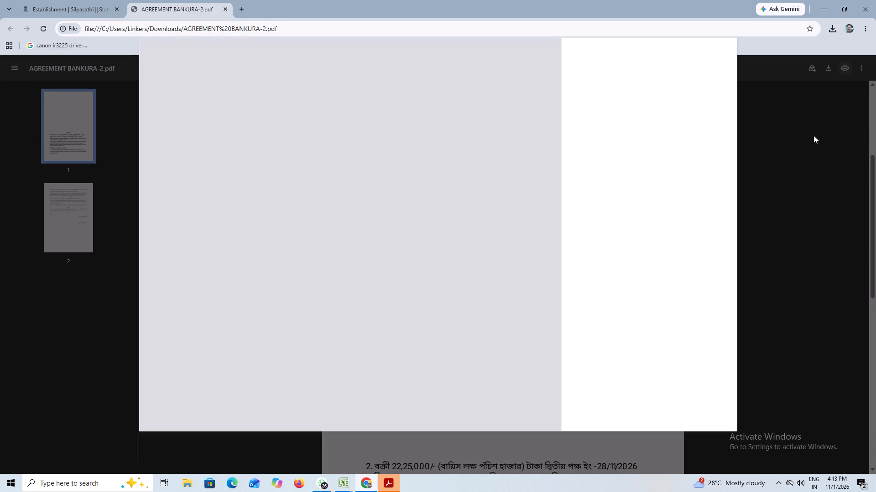
click(680, 81)
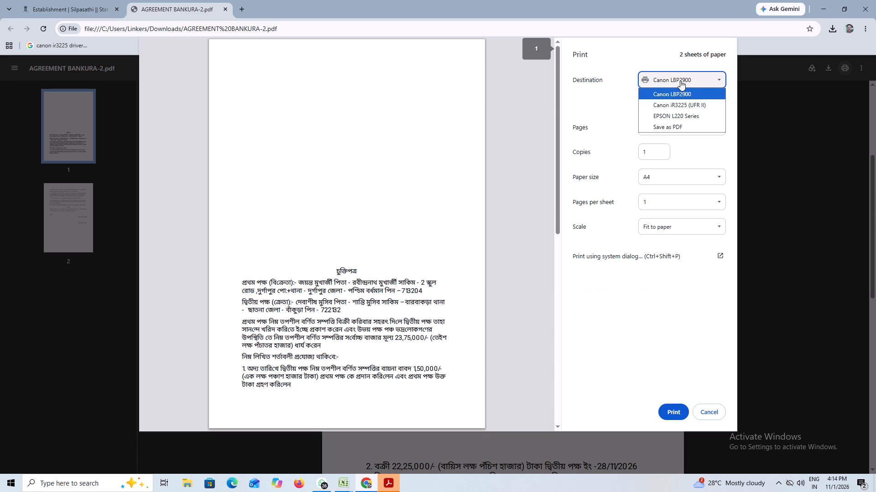
click(680, 81)
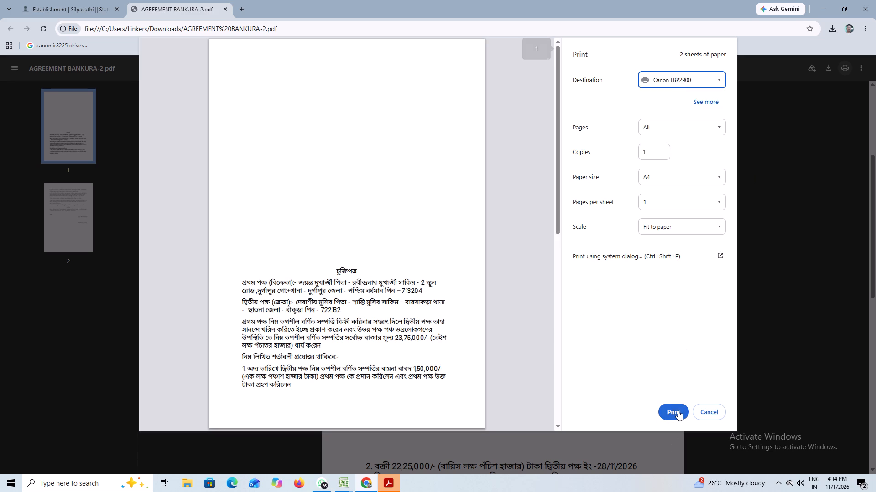
click(664, 127)
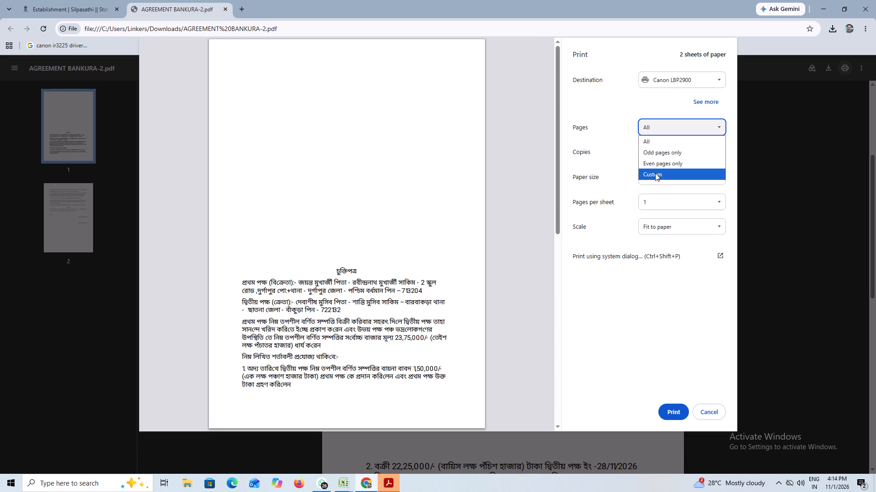
click(655, 173)
key(2)
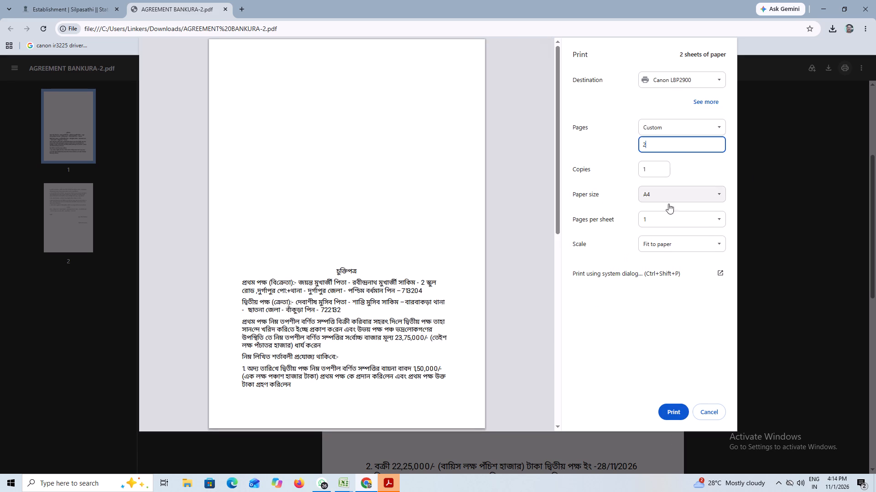
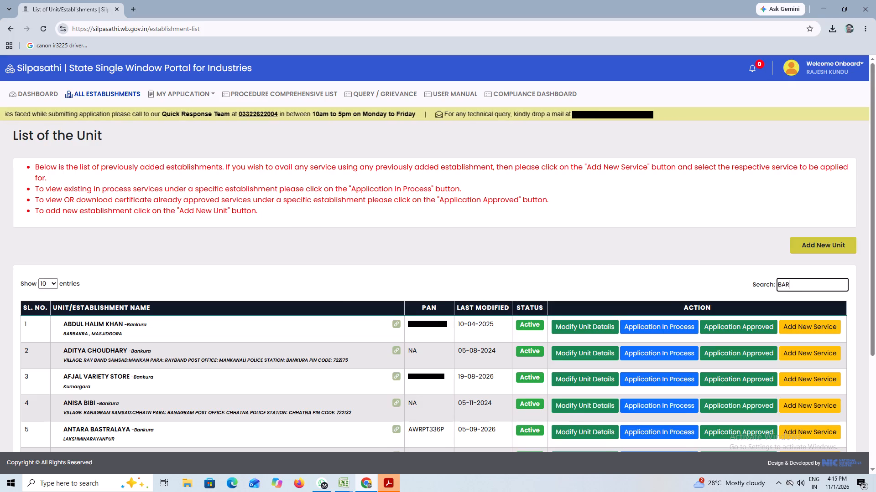
Search the establishment list for BARTAN, then clear the search.
text(TAN)
key(BackSpace)
key(BackSpace)
key(BackSpace)
key(BackSpace)
key(BackSpace)
key(BackSpace)
key(BackSpace)
key(BackSpace)
key(BackSpace)
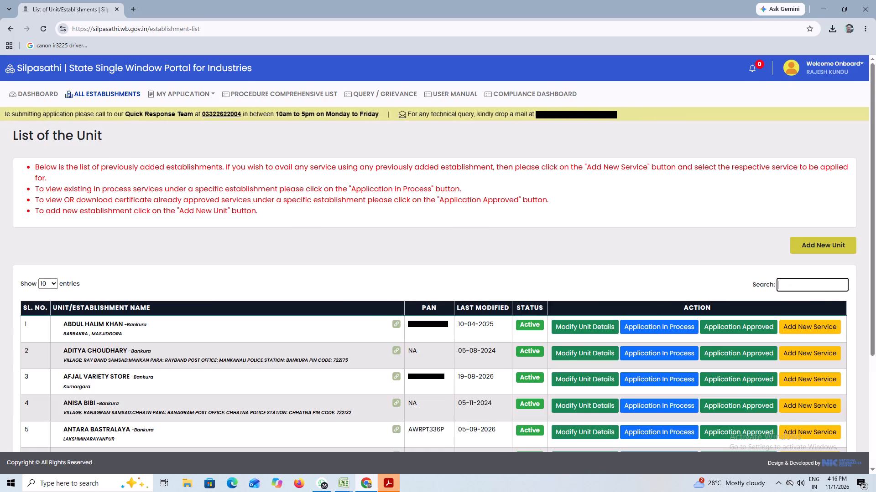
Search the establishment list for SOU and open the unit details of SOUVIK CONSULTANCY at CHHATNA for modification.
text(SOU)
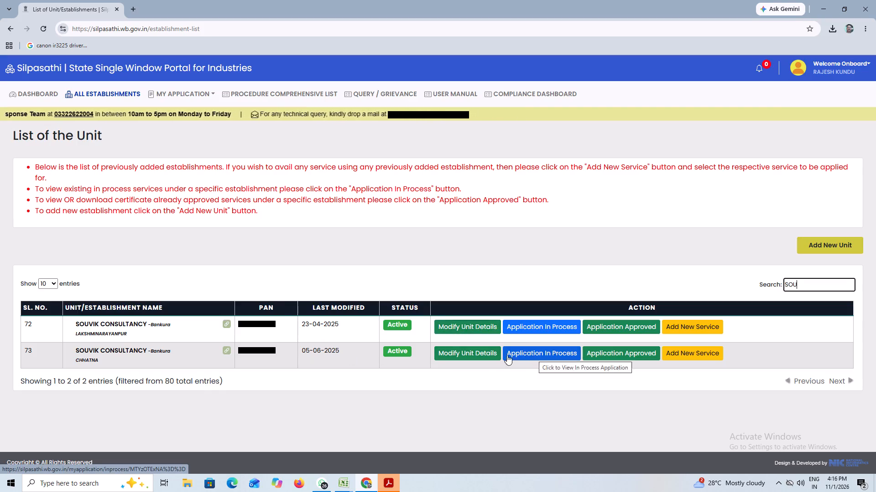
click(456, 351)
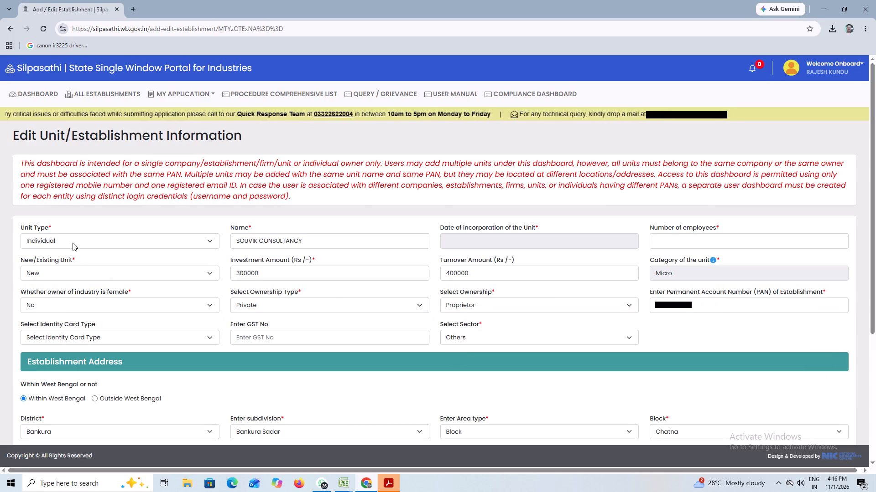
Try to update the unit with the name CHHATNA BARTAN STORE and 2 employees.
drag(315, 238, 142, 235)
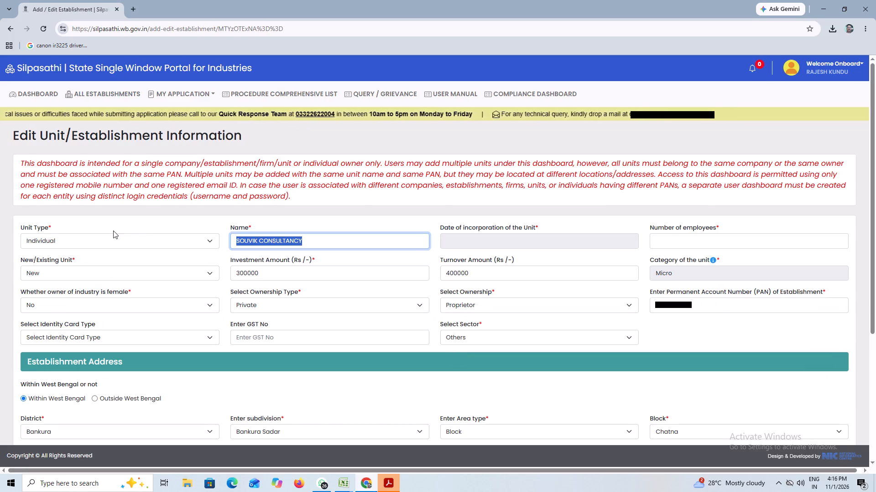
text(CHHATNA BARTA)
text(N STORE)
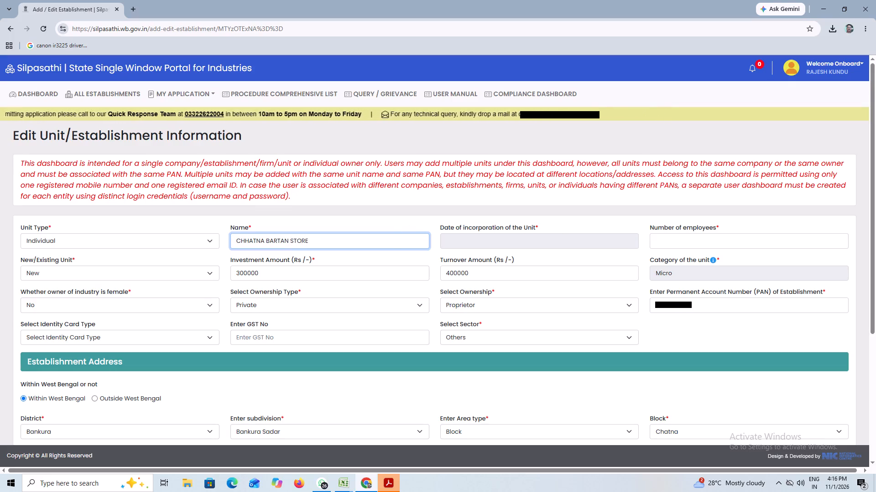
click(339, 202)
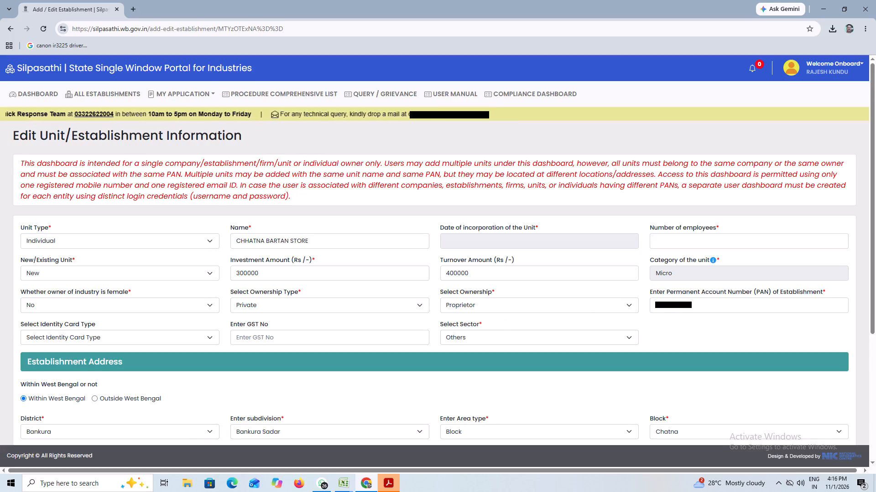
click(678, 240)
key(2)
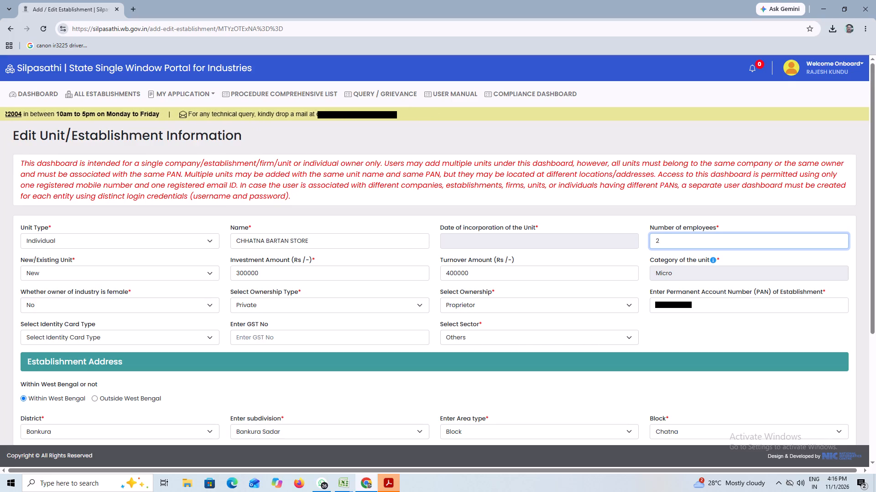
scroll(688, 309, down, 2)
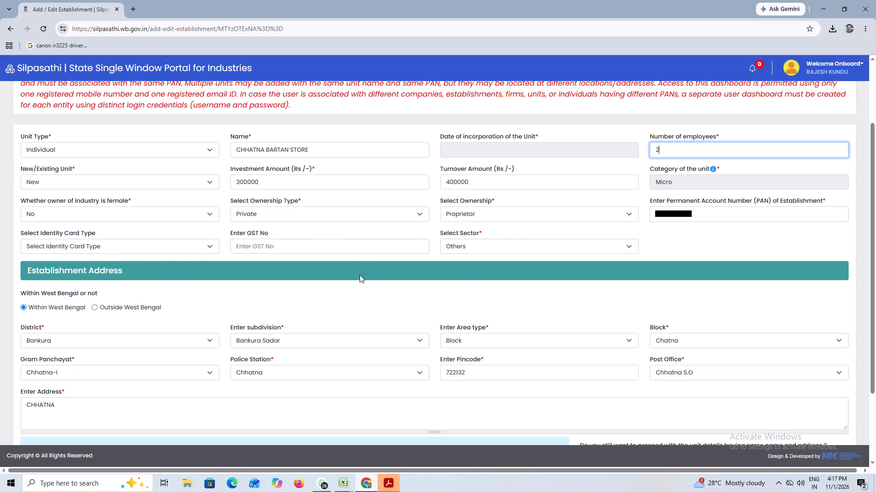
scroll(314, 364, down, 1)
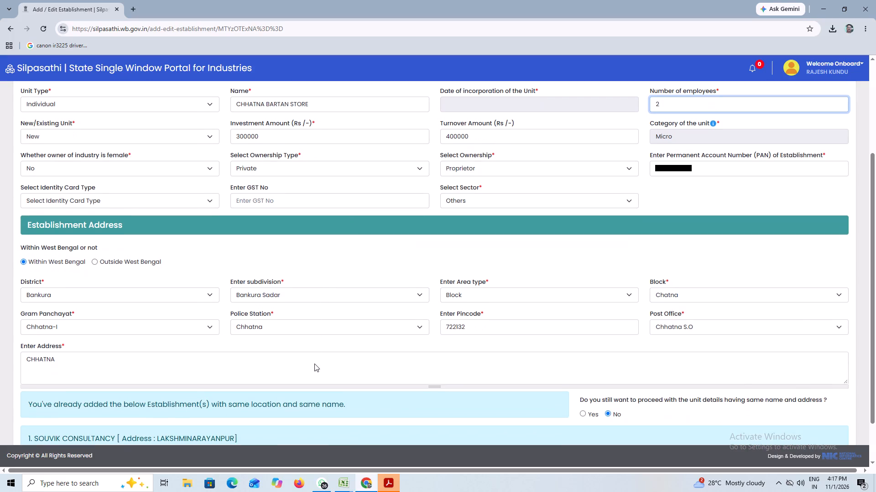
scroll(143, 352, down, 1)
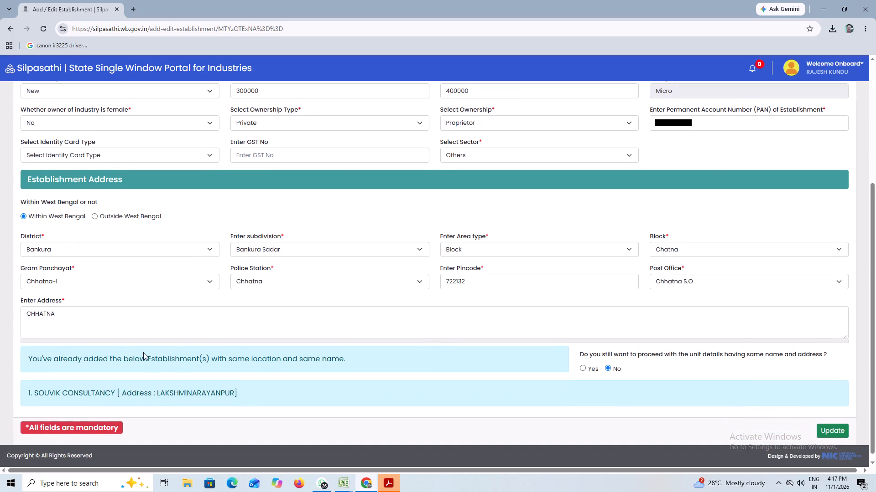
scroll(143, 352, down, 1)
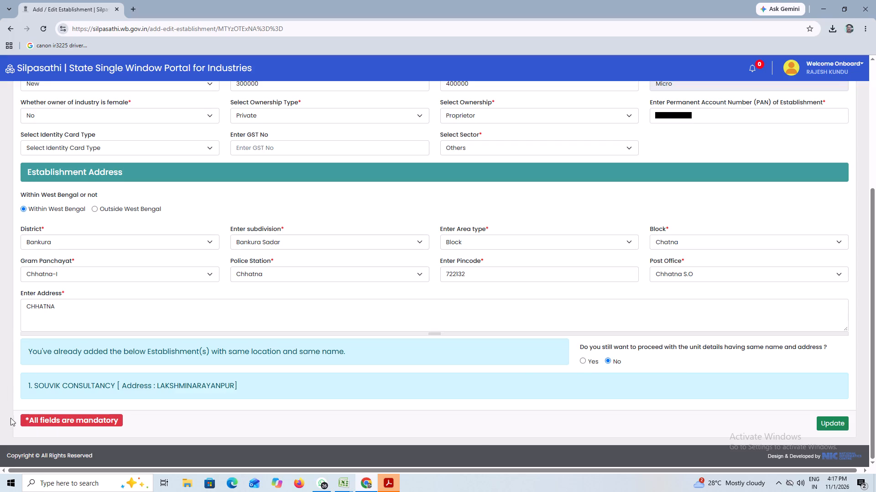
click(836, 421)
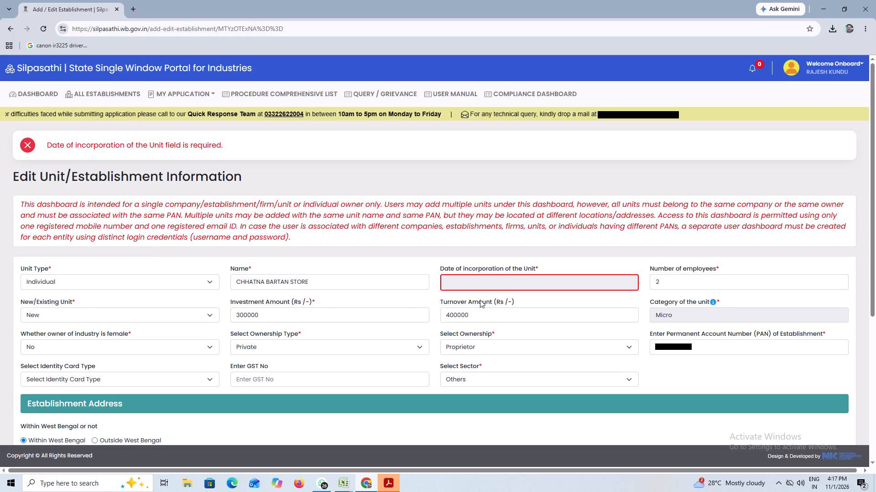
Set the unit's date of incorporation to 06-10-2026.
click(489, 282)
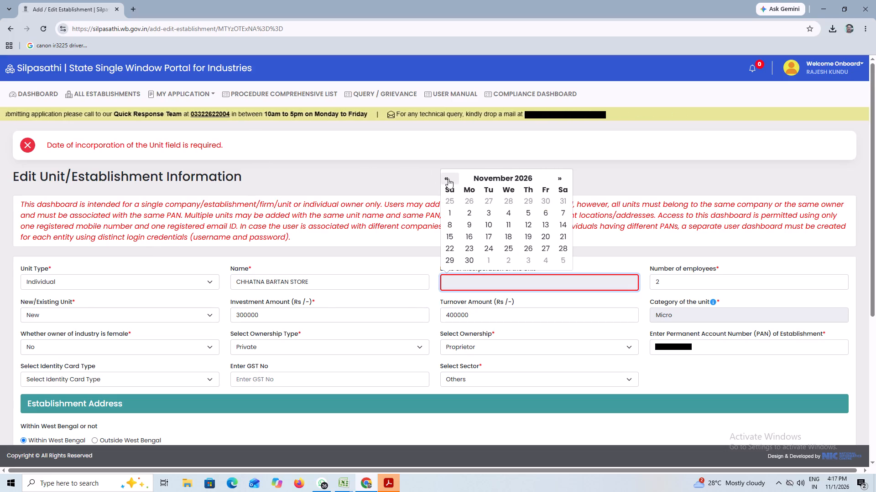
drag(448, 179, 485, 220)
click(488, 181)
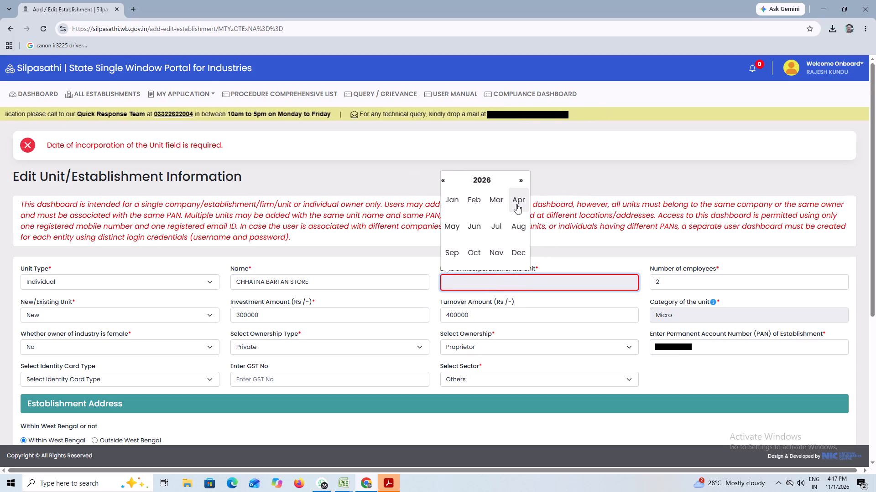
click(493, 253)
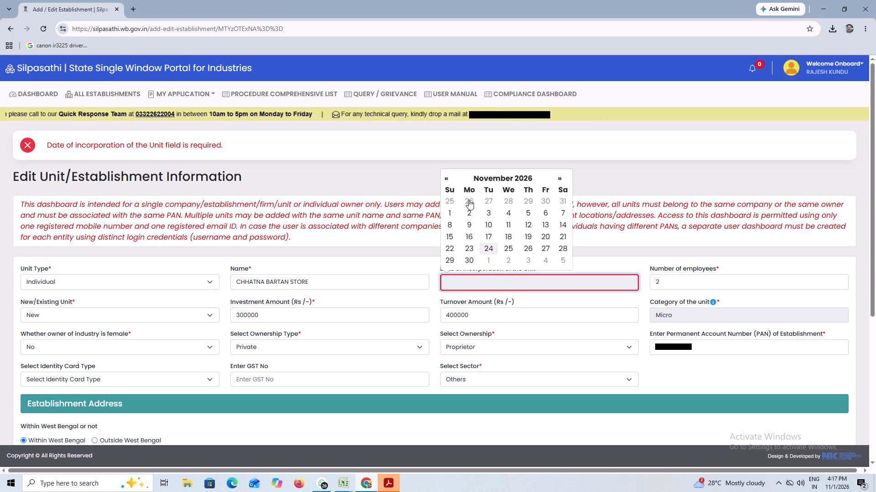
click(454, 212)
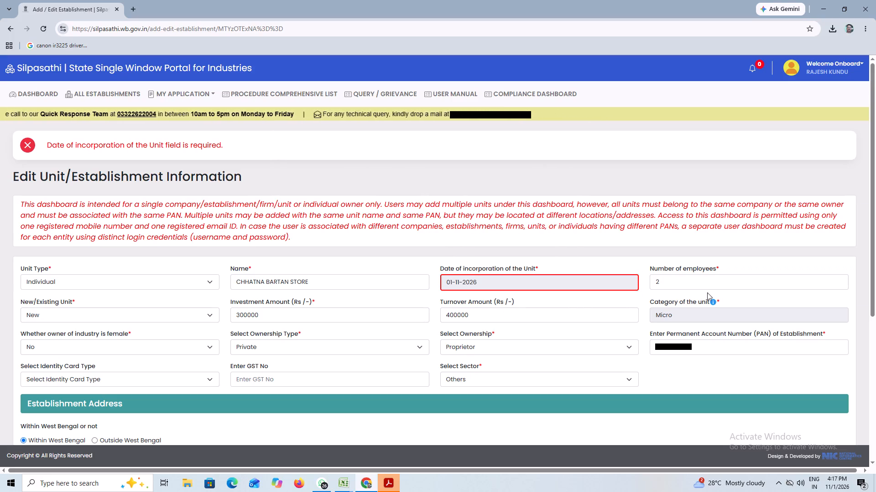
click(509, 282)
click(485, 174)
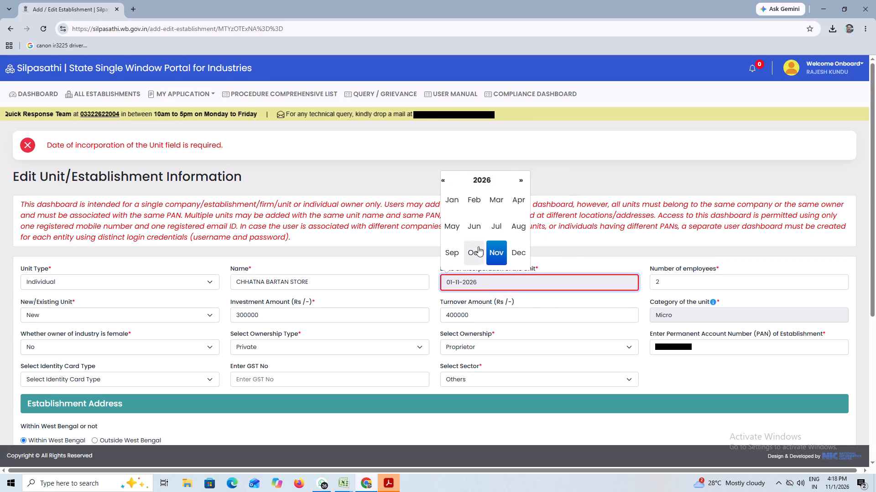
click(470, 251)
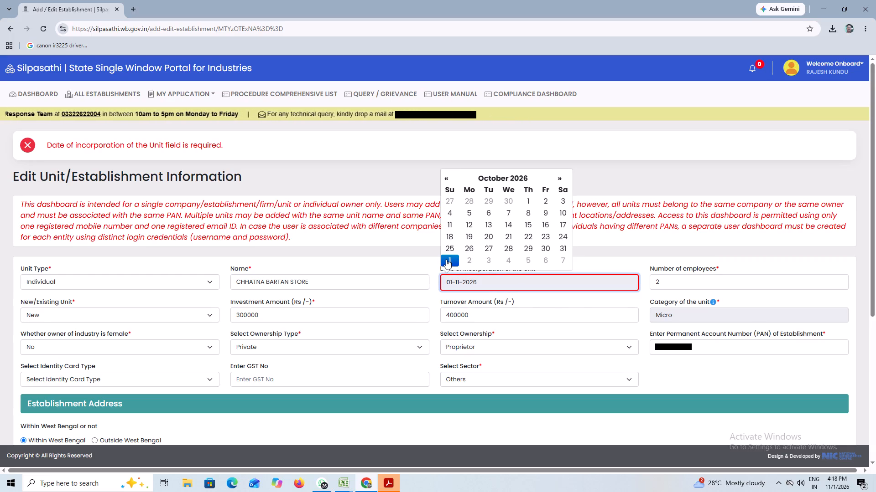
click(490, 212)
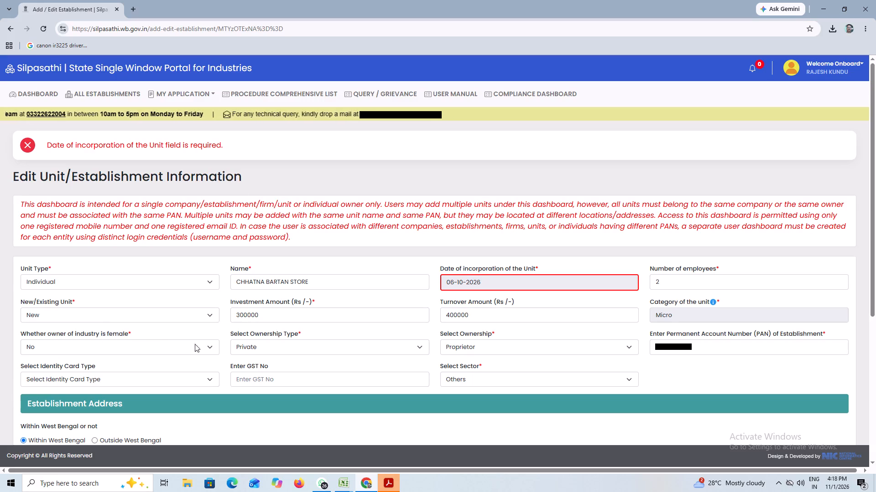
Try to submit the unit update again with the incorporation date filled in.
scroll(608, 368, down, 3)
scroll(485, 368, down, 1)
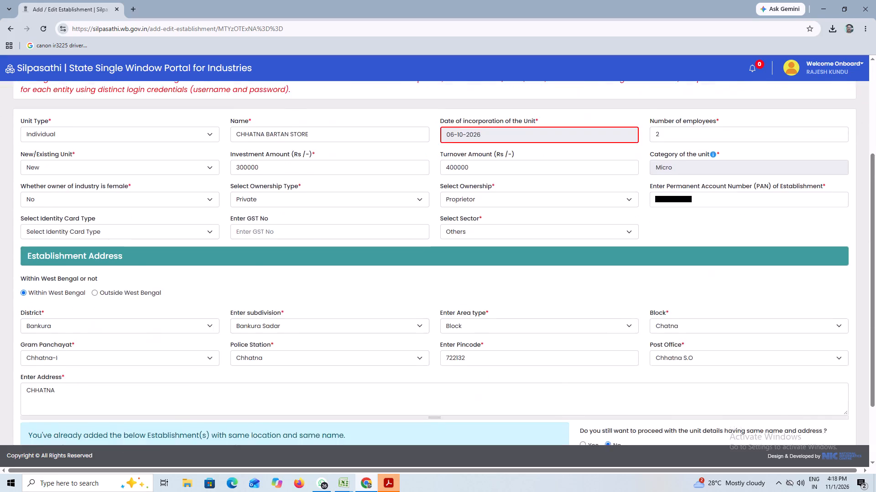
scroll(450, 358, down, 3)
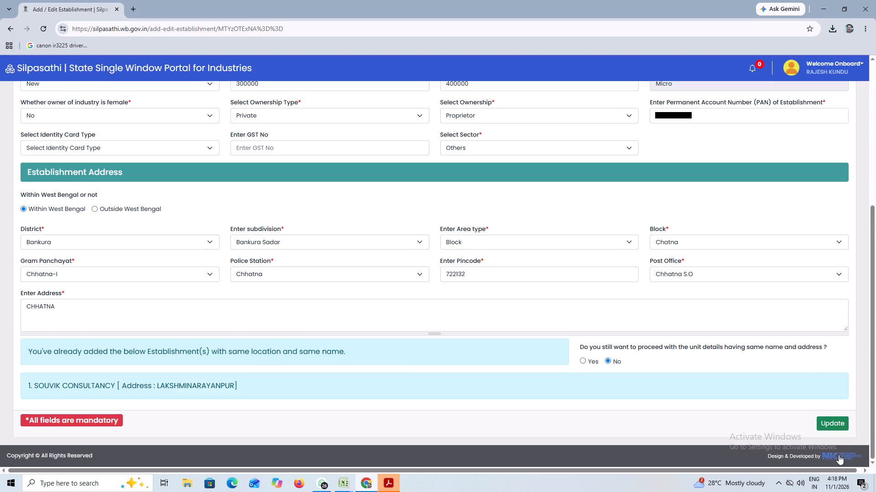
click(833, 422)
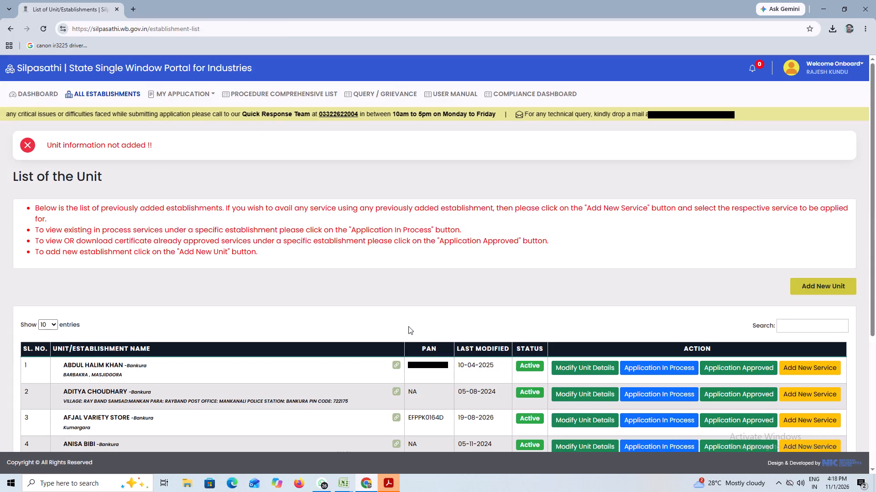
Search the establishment list for CHHATNA BARTAN, then clear the search.
click(794, 327)
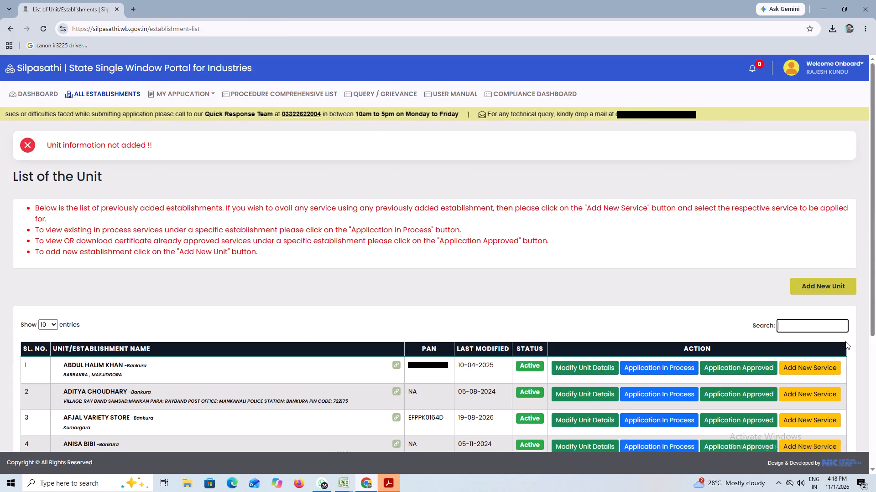
text(CHHATNA)
key(space)
text(BARTAN)
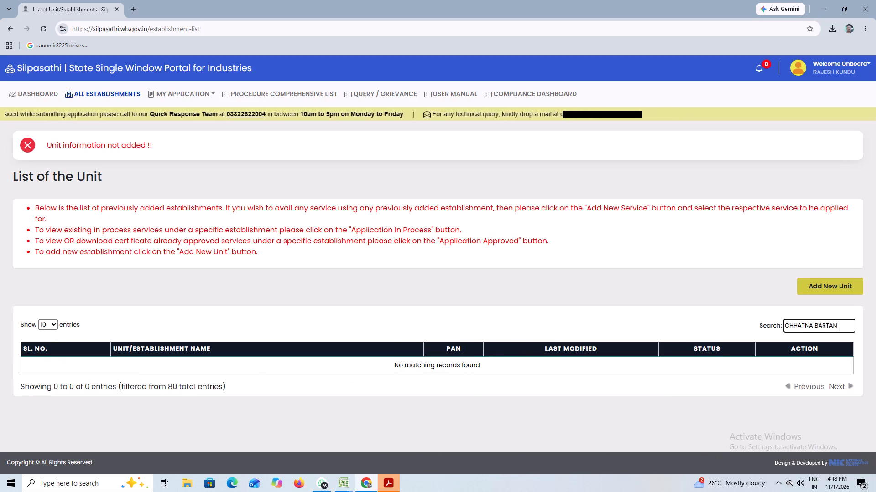
key(BackSpace)
key(BackSpace)
key(BackSpace)
key(BackSpace)
key(BackSpace)
key(BackSpace)
key(BackSpace)
key(BackSpace)
key(BackSpace)
key(BackSpace)
key(BackSpace)
key(BackSpace)
key(BackSpace)
key(BackSpace)
key(BackSpace)
key(BackSpace)
key(BackSpace)
key(BackSpace)
key(BackSpace)
key(BackSpace)
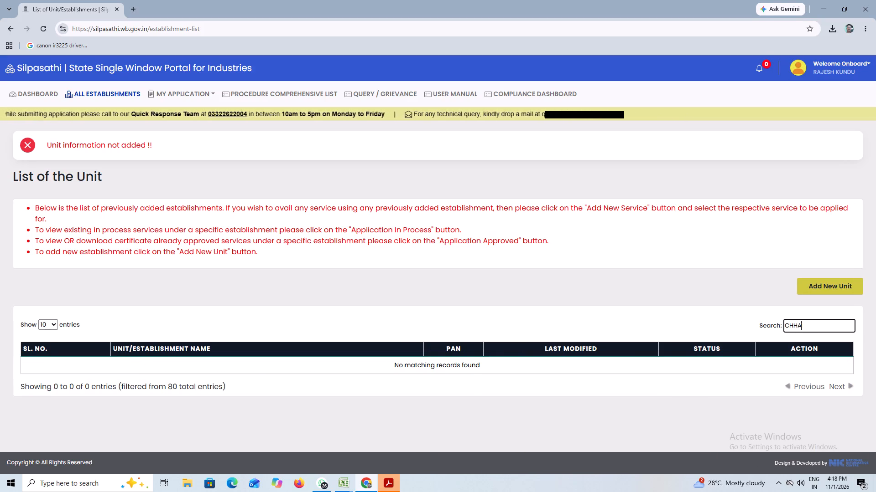
Search the establishment list for SOUVI and reopen the unit details of SOUVIK CONSULTANCY at CHHATNA for modification.
text(SOUVI)
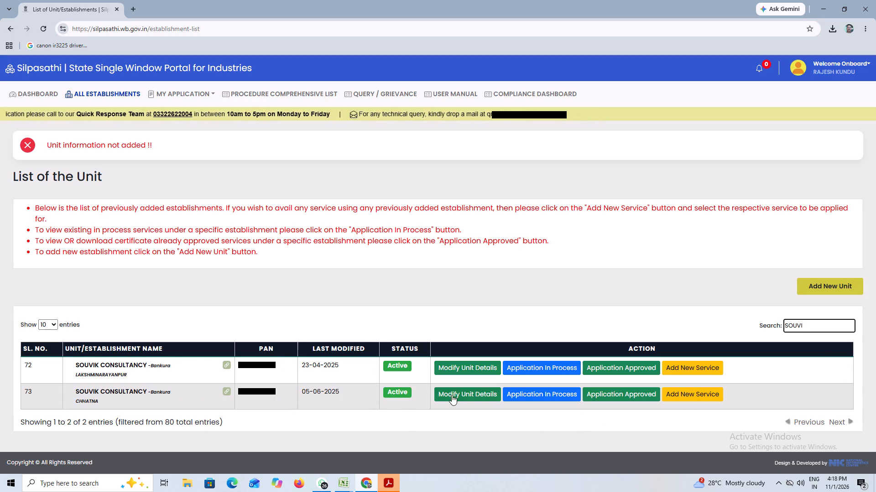
click(485, 395)
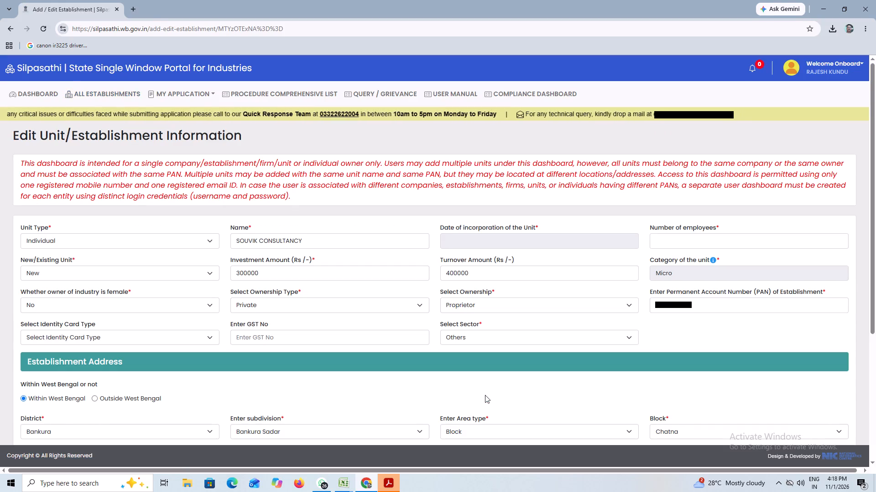
Change the unit's name to CHHATNA BARTAN STORE and set the number of employees to 2.
click(317, 240)
drag(317, 240, 121, 240)
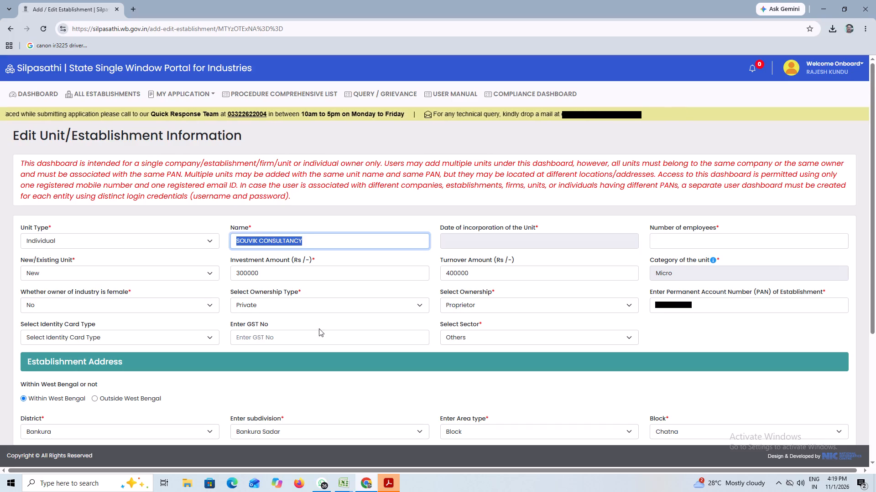
scroll(386, 342, down, 4)
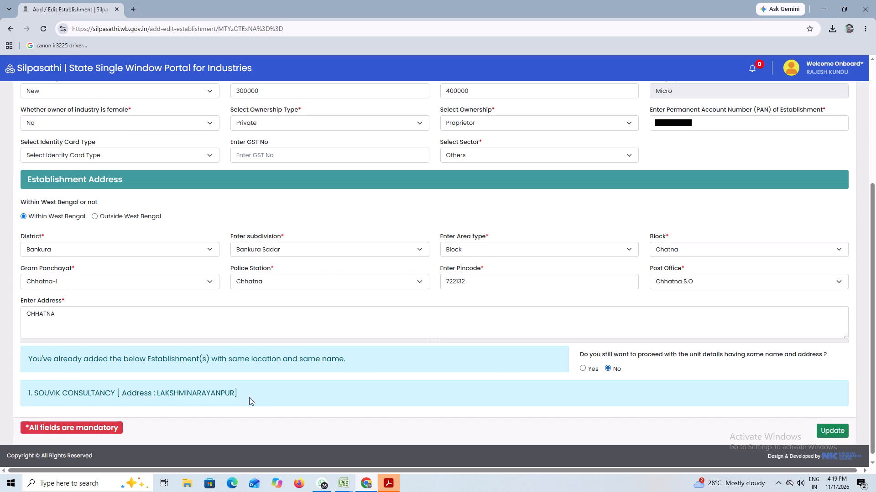
scroll(339, 355, up, 4)
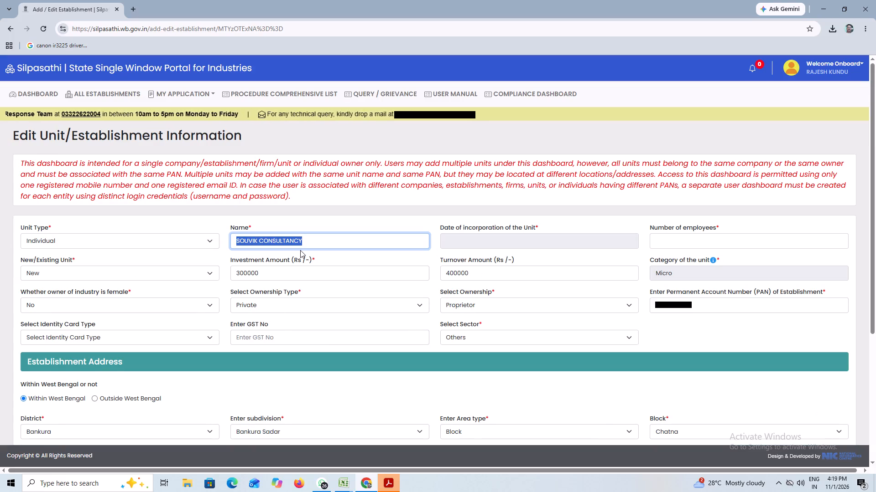
text(CHHATNA BARTAN STORE)
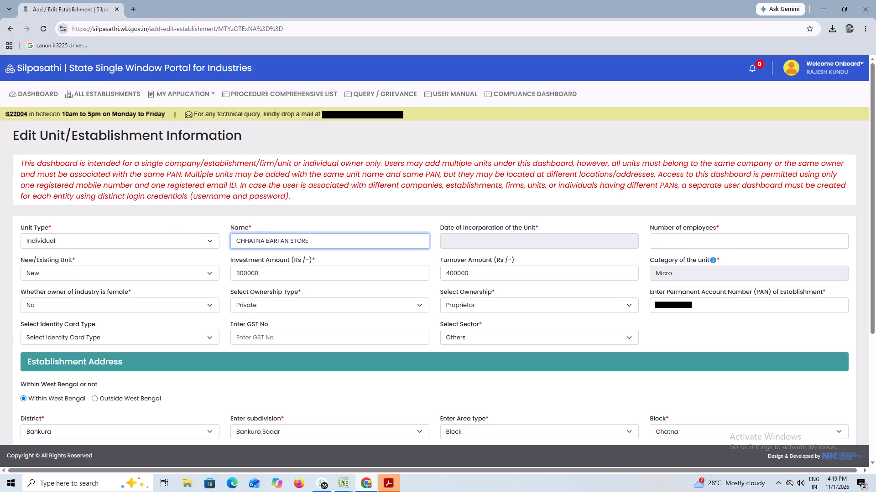
click(690, 241)
key(2)
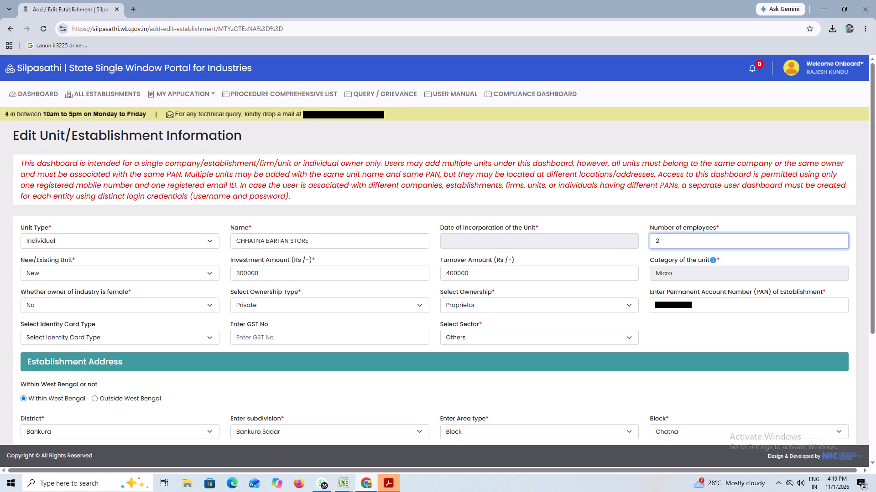
Set the unit's date of incorporation to 06-10-2026.
click(460, 242)
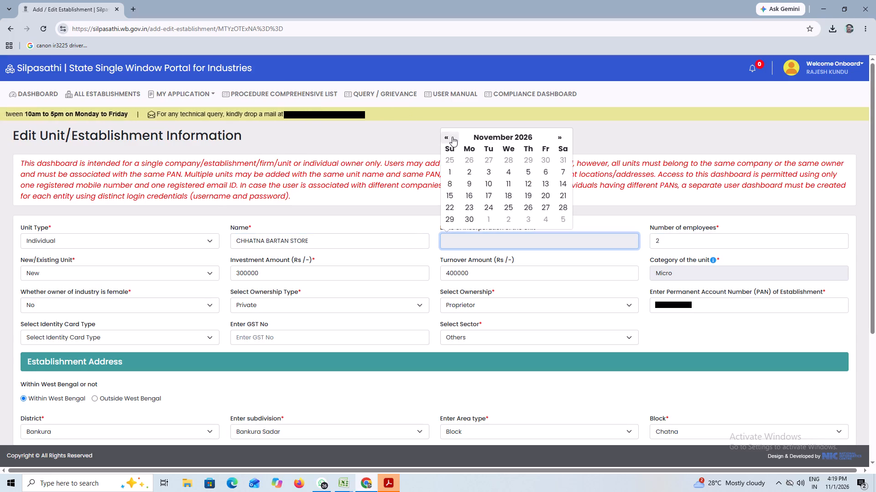
click(447, 137)
click(489, 172)
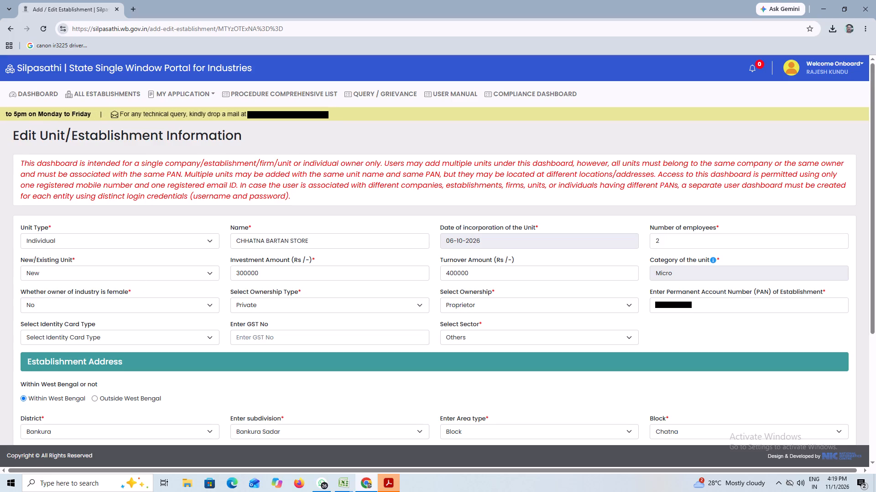
scroll(225, 379, down, 2)
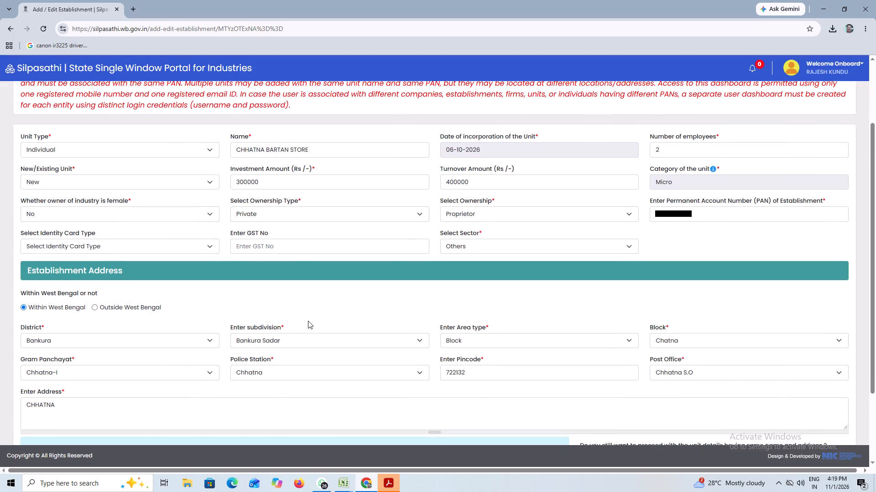
Answer Yes to proceeding with the same name and address, and update the unit's details.
scroll(307, 322, down, 1)
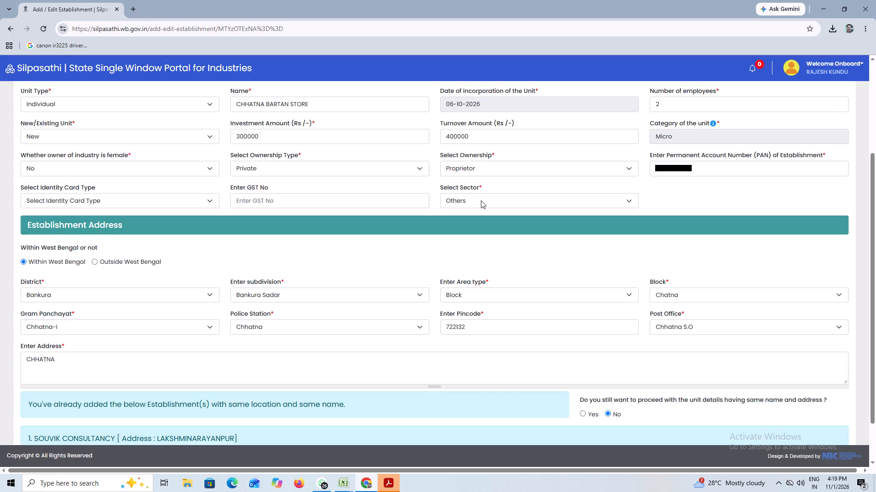
scroll(555, 341, down, 2)
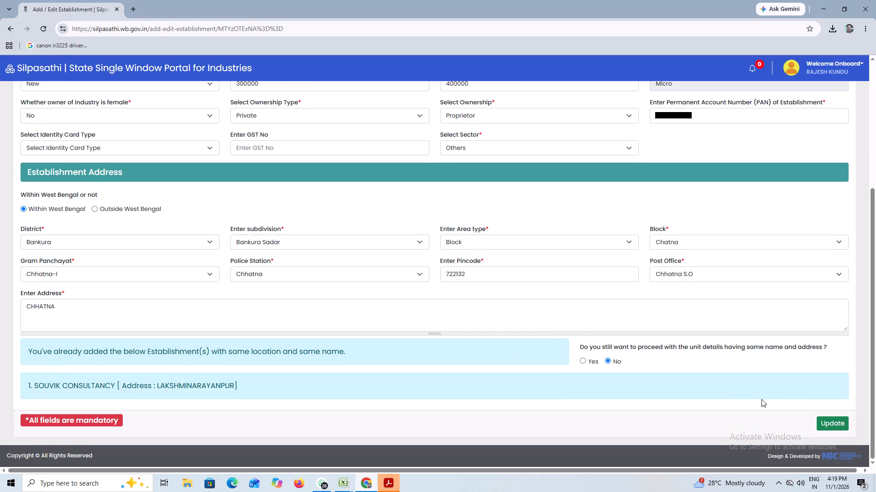
click(579, 358)
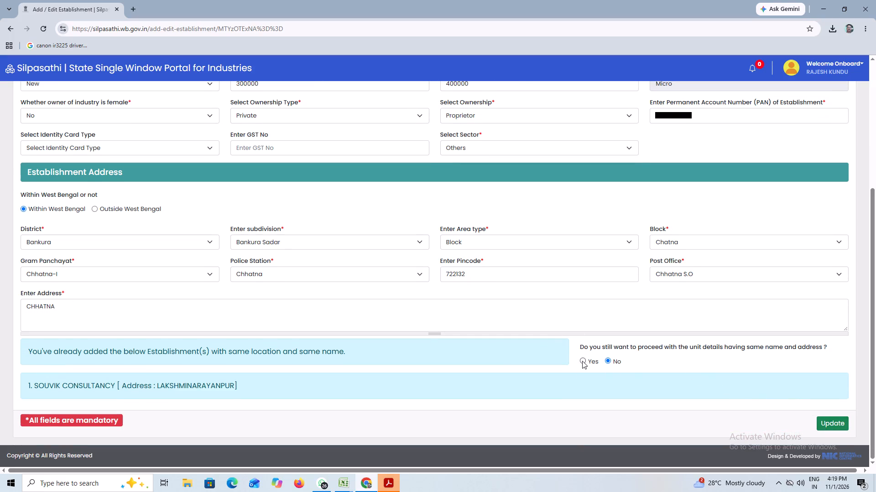
click(582, 360)
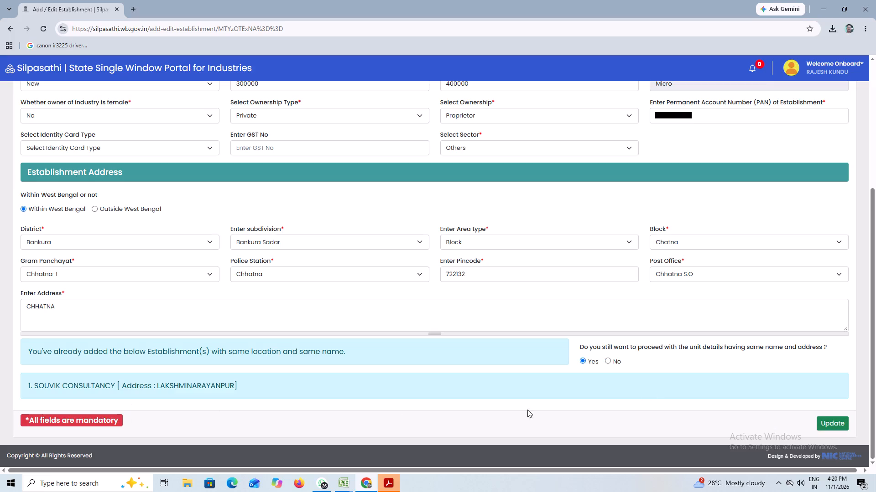
click(830, 424)
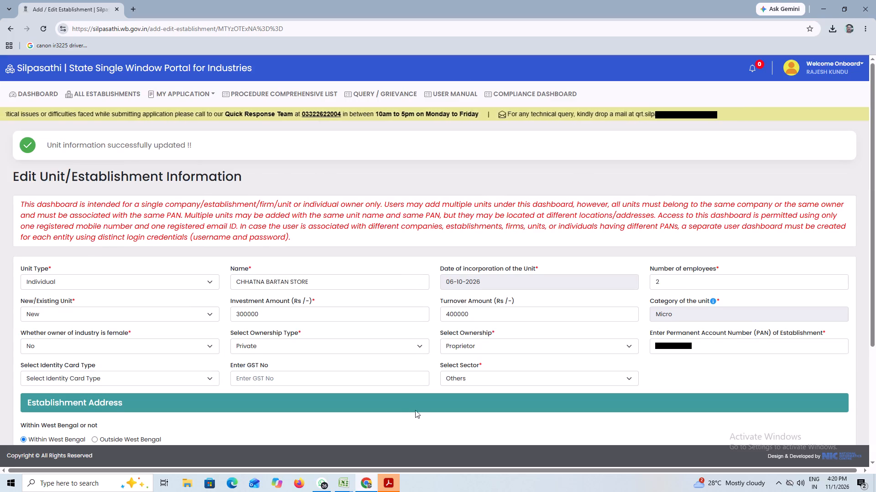
Review the updated unit and address details of CHHATNA BARTAN STORE.
scroll(411, 407, down, 7)
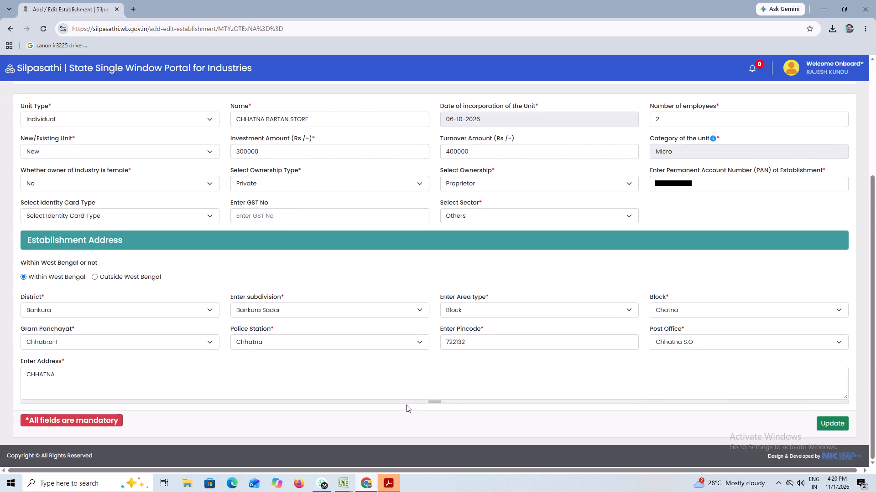
scroll(406, 405, down, 1)
scroll(652, 371, up, 3)
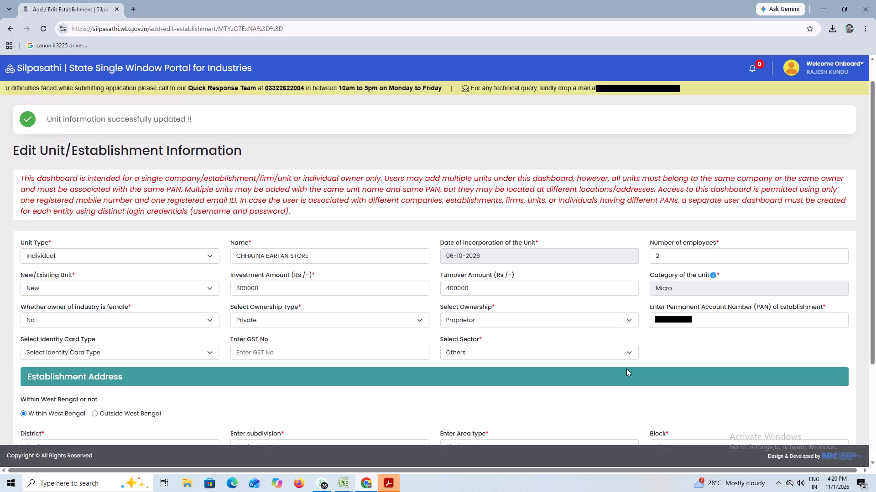
scroll(624, 369, up, 2)
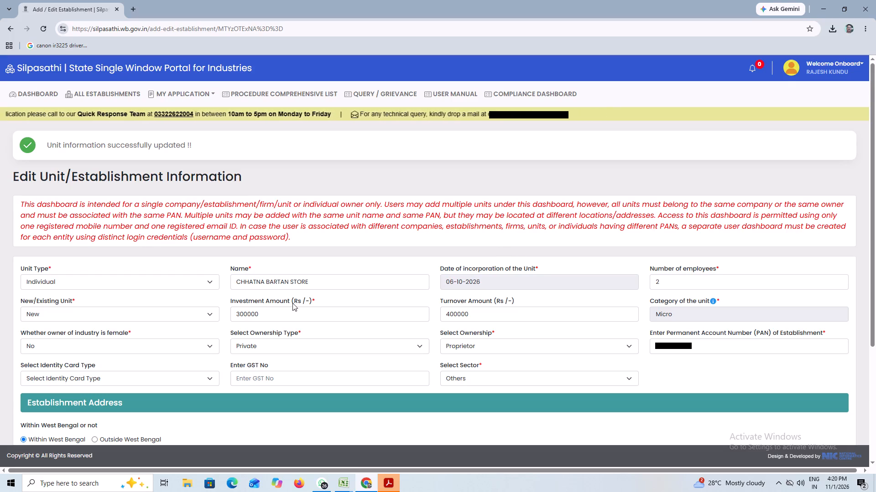
scroll(297, 306, down, 2)
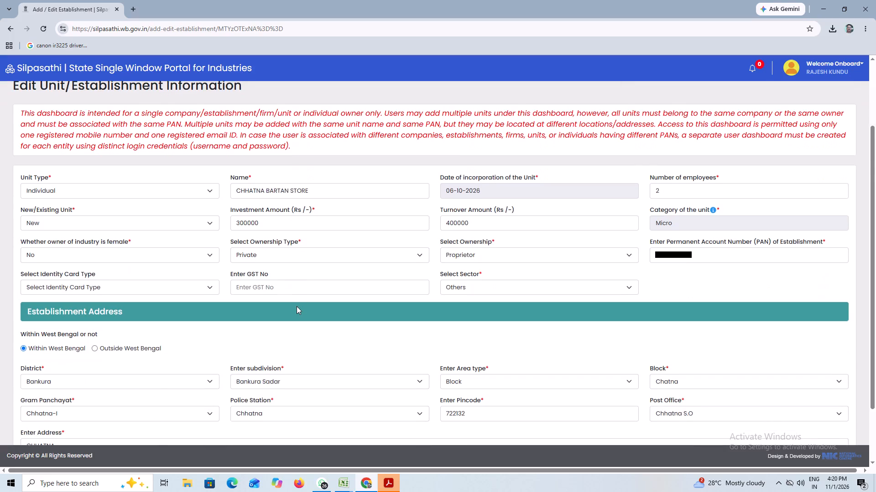
scroll(297, 306, down, 3)
scroll(297, 306, up, 3)
scroll(652, 269, up, 4)
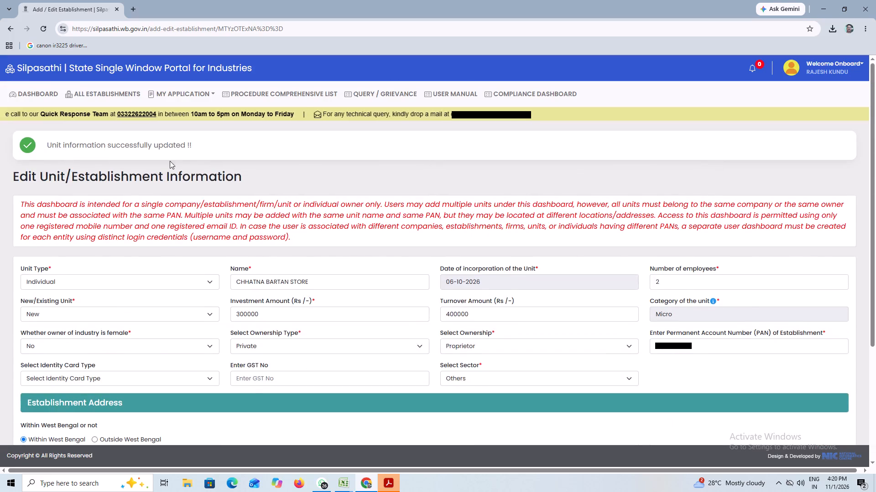
Search the list of all establishments for CHHATNA and start adding a new service to CHHATNA BARTAN STORE.
click(29, 91)
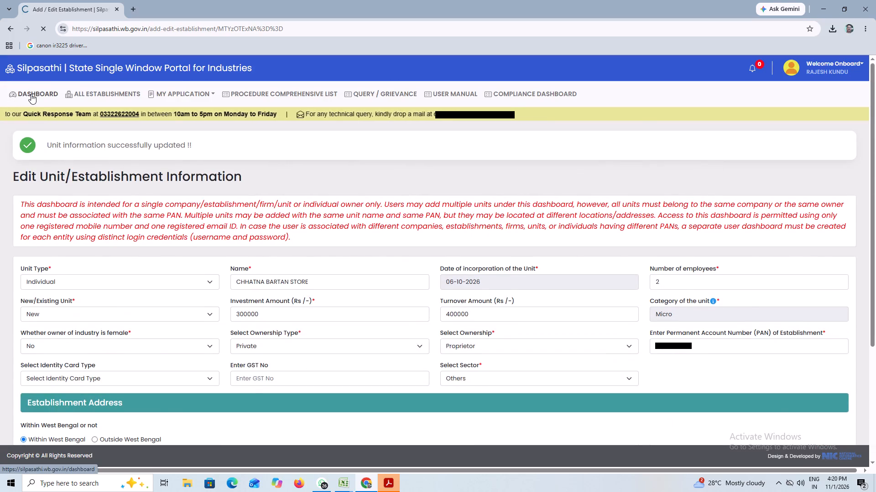
click(641, 77)
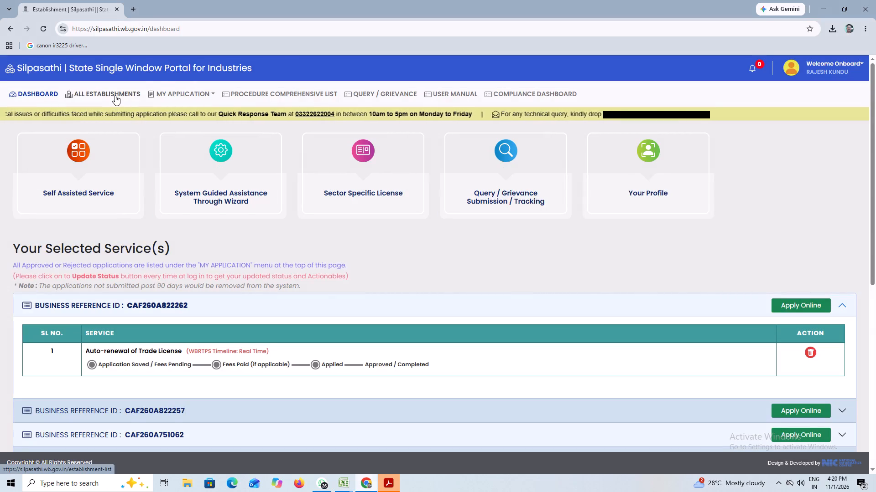
click(116, 94)
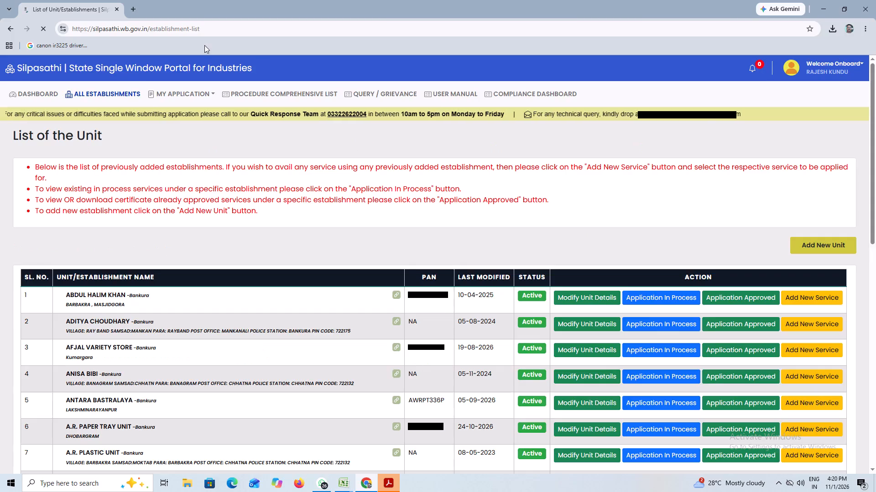
click(796, 285)
text(CHHATA)
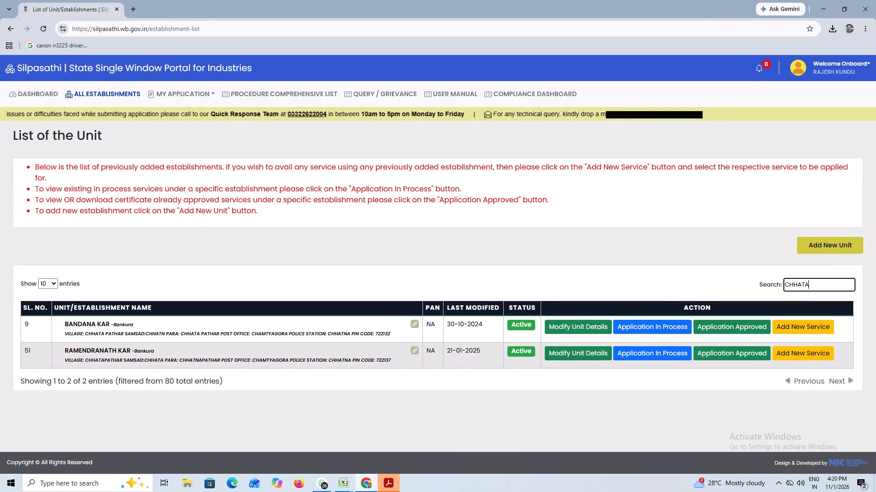
key(BackSpace)
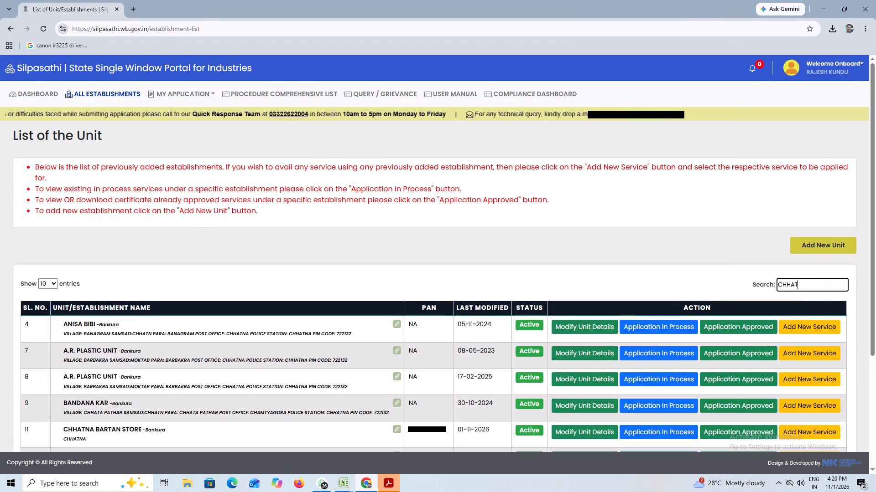
key(n)
key(a)
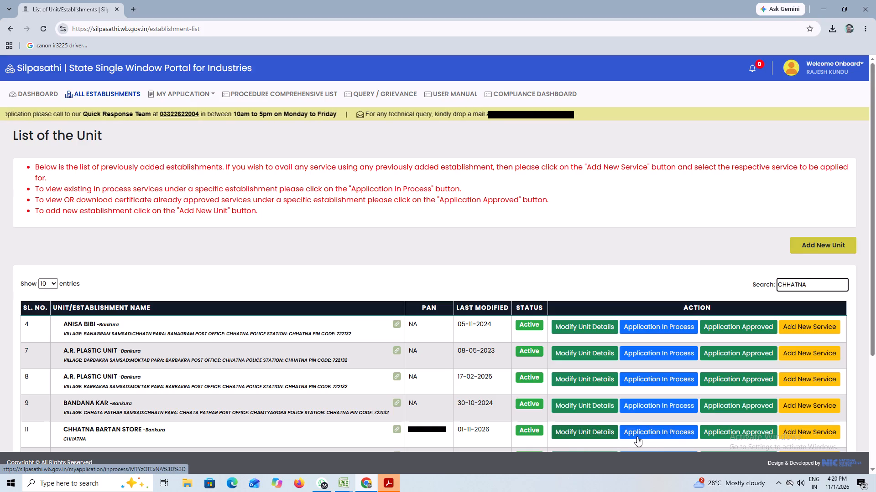
click(802, 434)
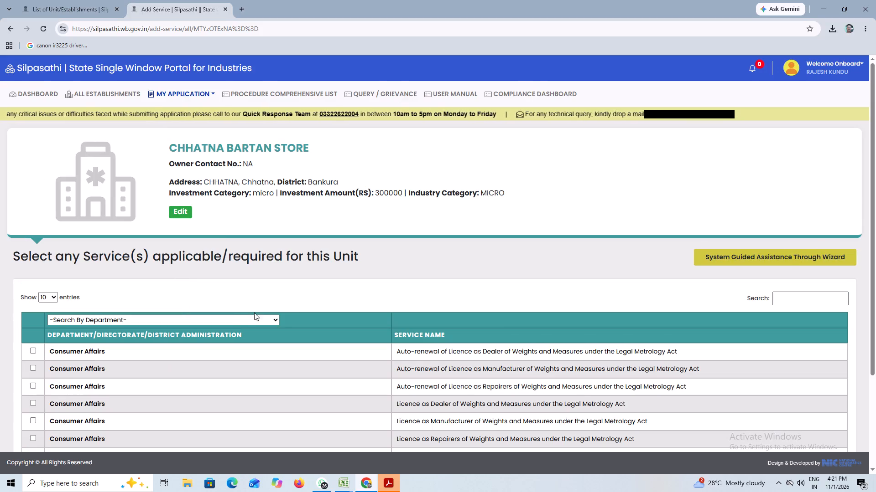
Filter services to Urban Development & Municipal Affairs - UD & MA, search TRADE, and create a CAF for Trade License - UD & MA.
click(276, 318)
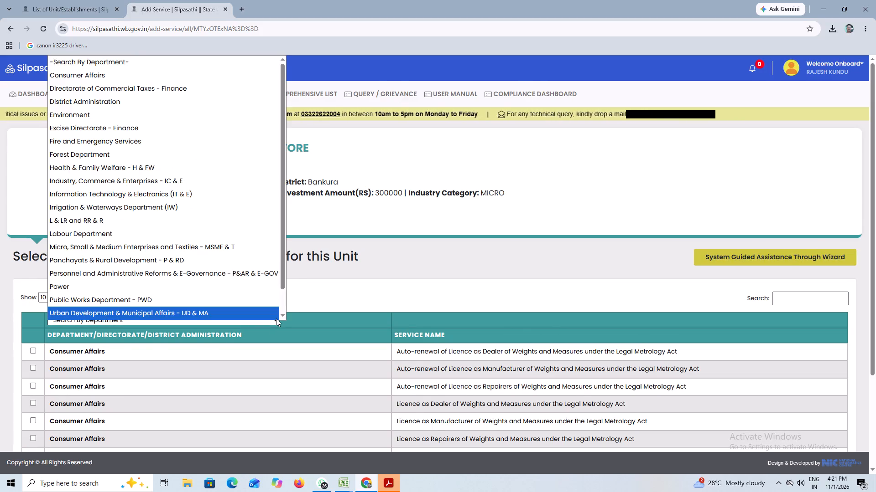
click(276, 318)
click(790, 299)
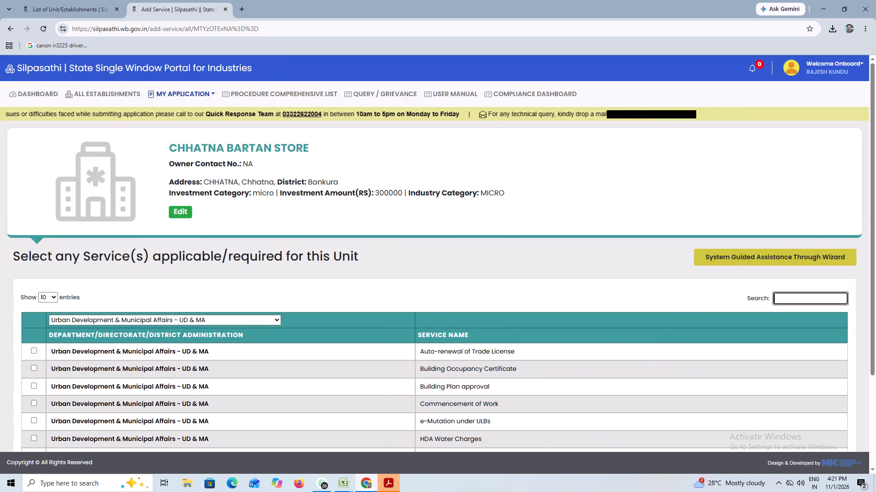
text(TRADE)
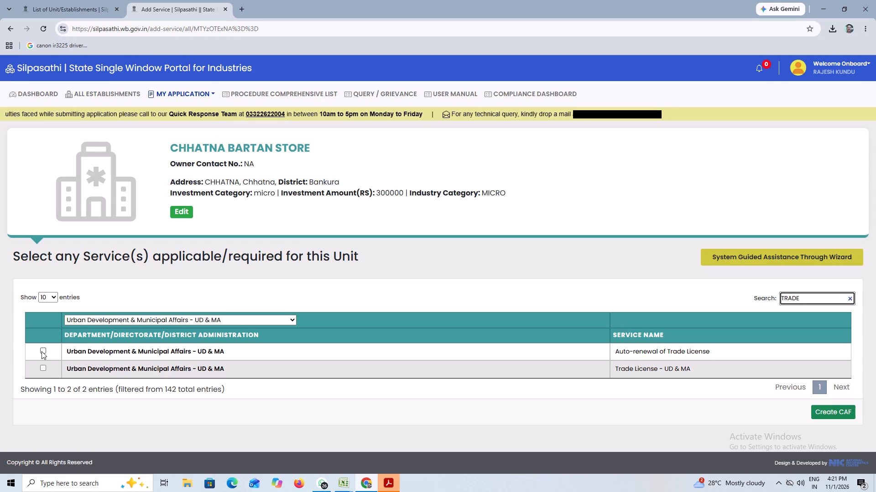
click(42, 368)
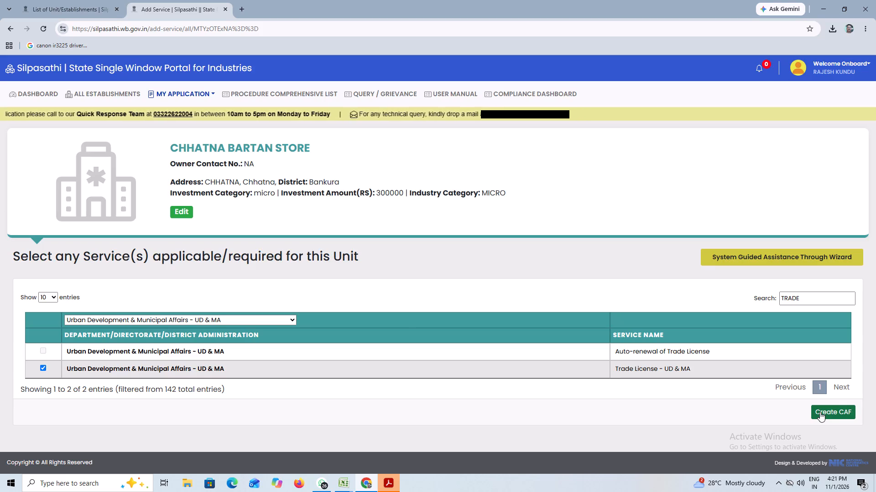
click(820, 412)
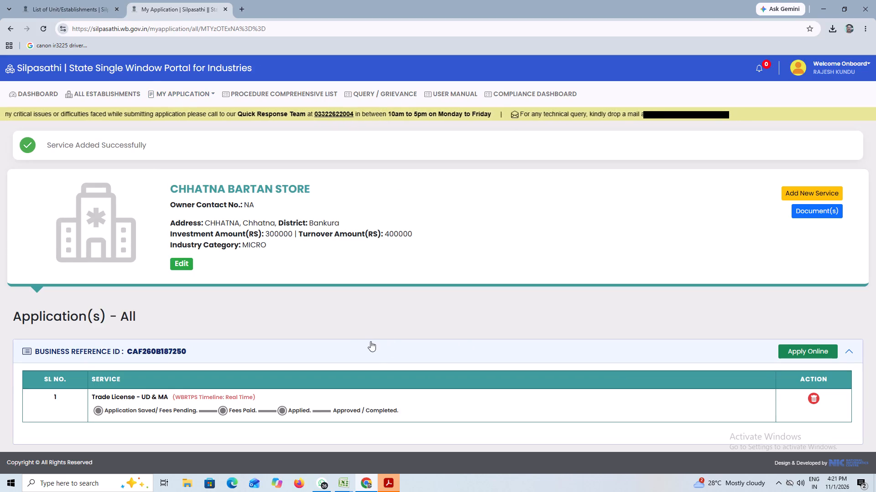
Start the online application for the new Trade License CAF and accept the declaration on its Unit Information page.
scroll(370, 341, down, 3)
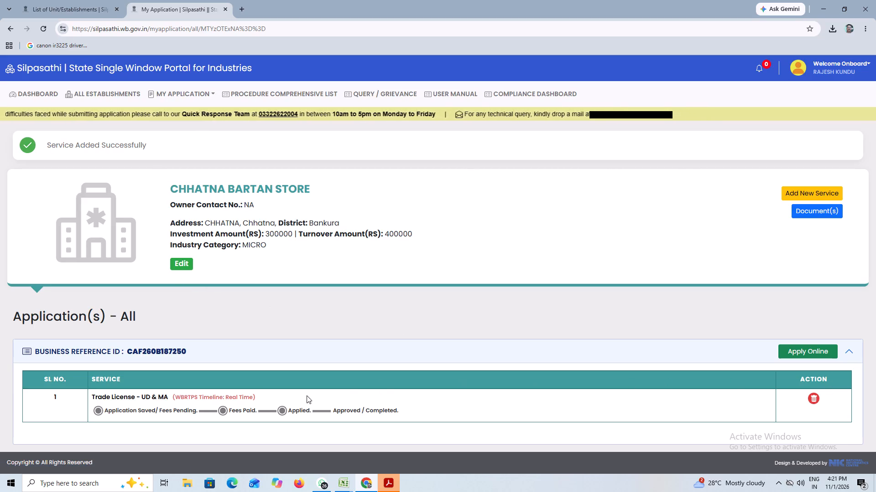
click(803, 349)
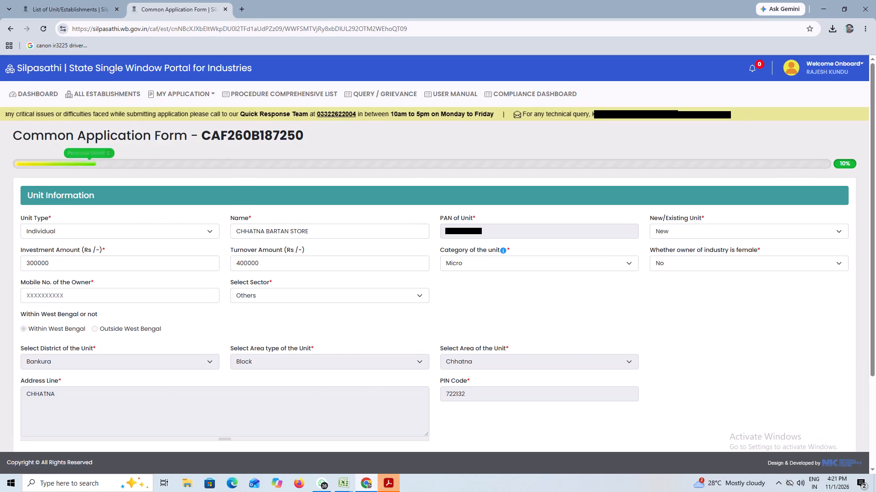
scroll(159, 313, down, 4)
scroll(522, 383, down, 2)
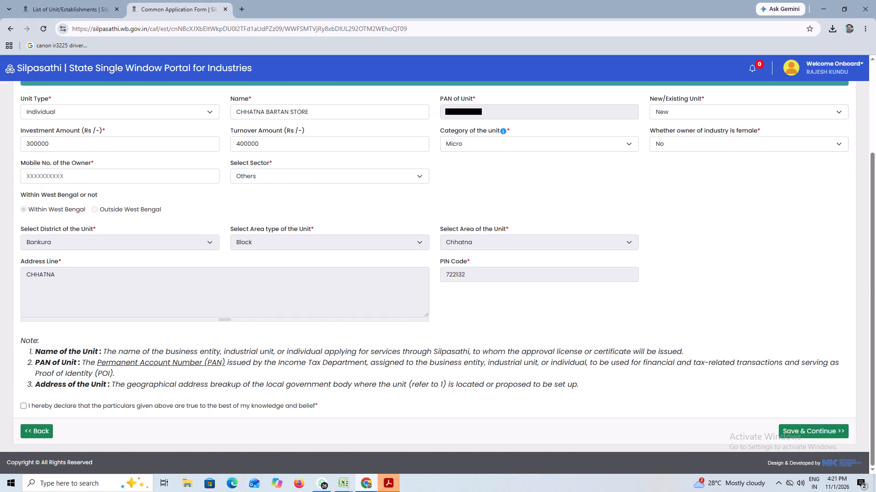
scroll(527, 383, down, 1)
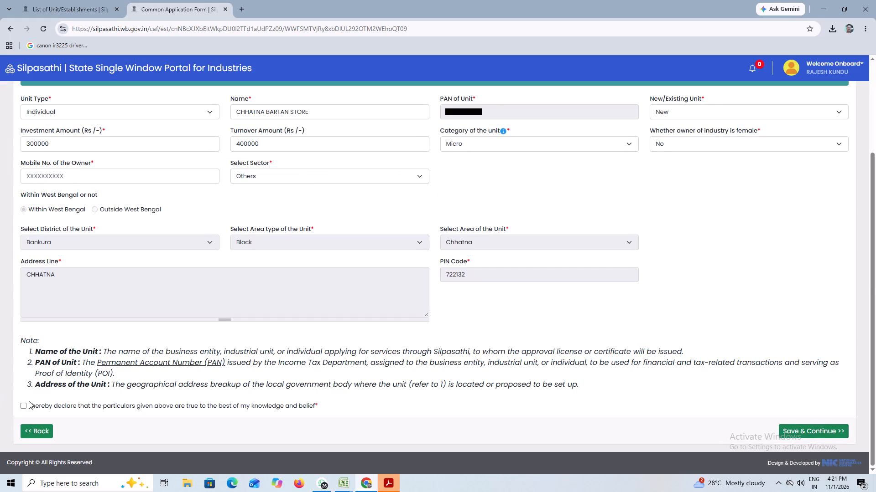
click(24, 404)
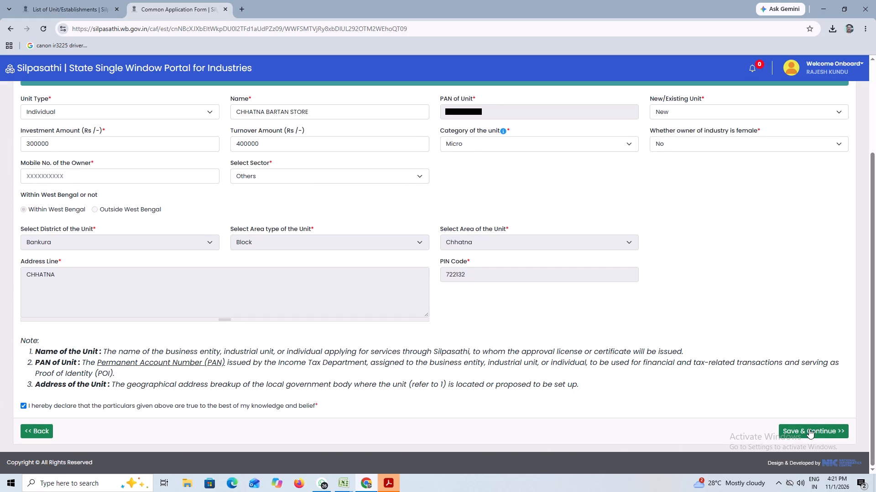
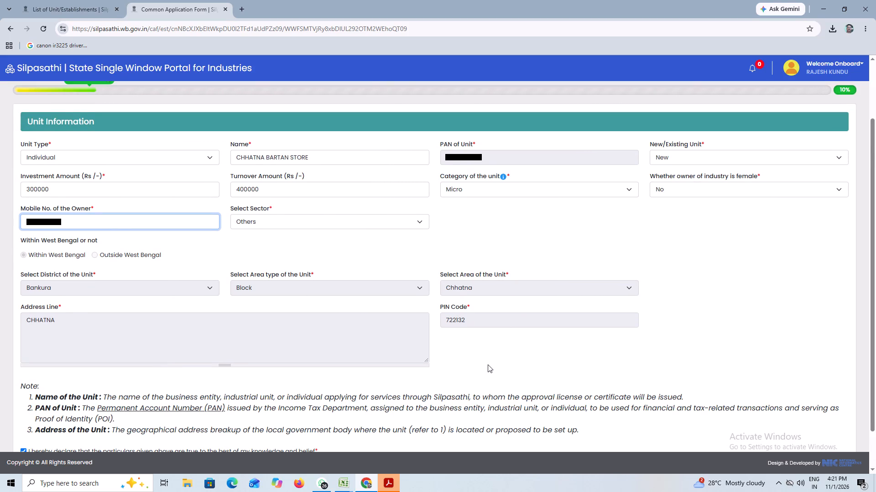
Save the Unit Information page and continue to the applicant details of the Trade License form.
scroll(488, 364, down, 4)
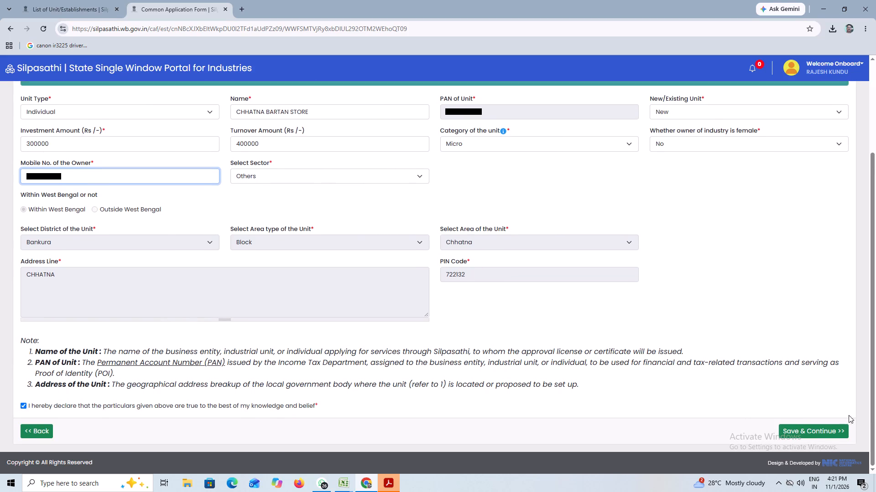
click(802, 429)
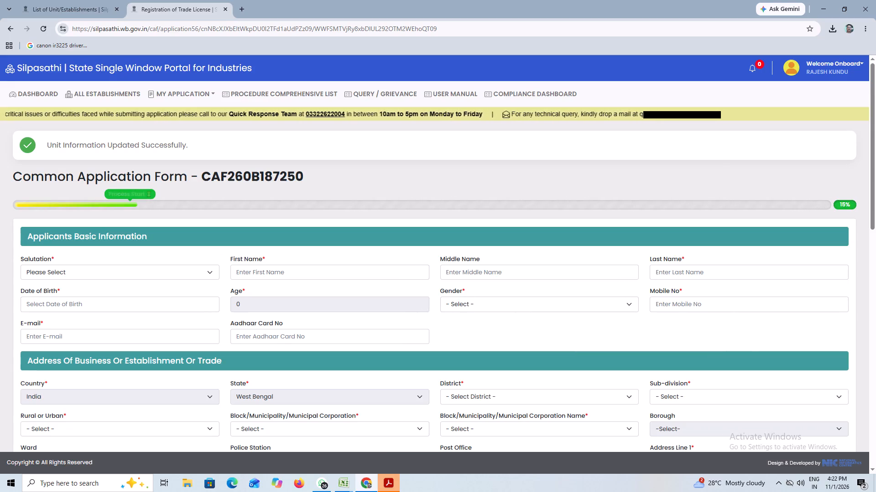
Set the applicant's salutation to Mr. and enter the applicant's first and last names, leaving the middle name blank.
scroll(328, 291, down, 9)
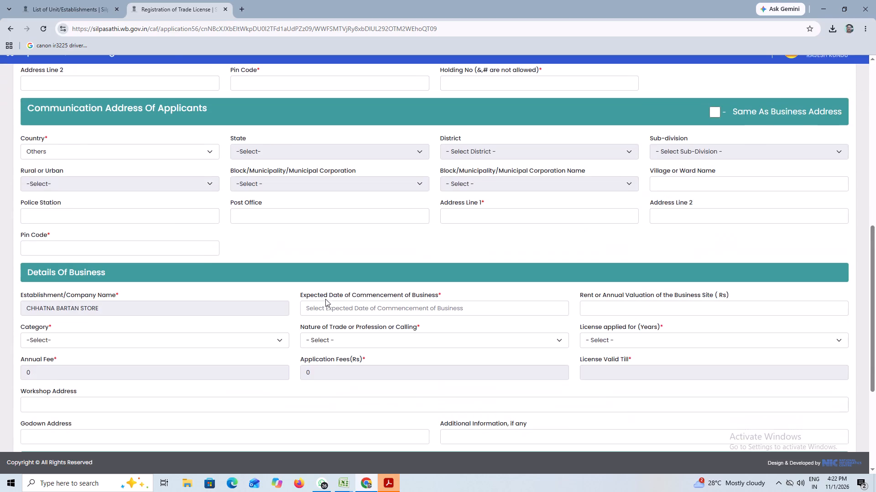
scroll(407, 266, up, 8)
click(84, 224)
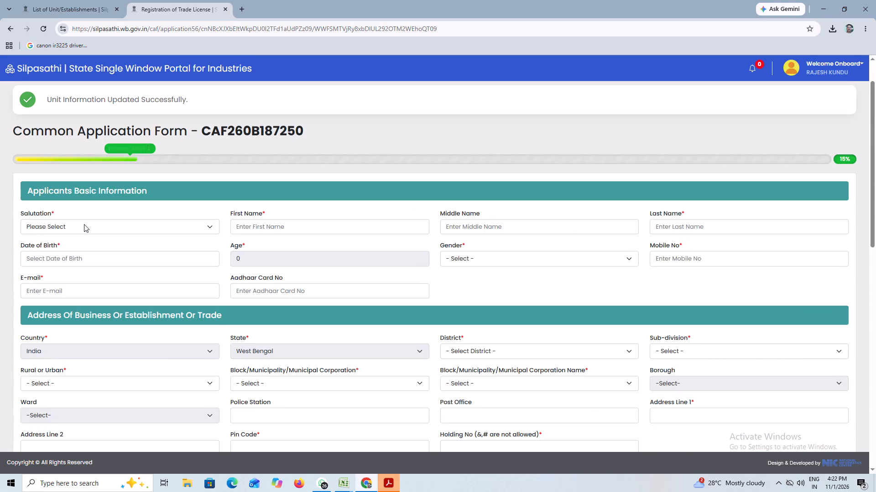
click(66, 252)
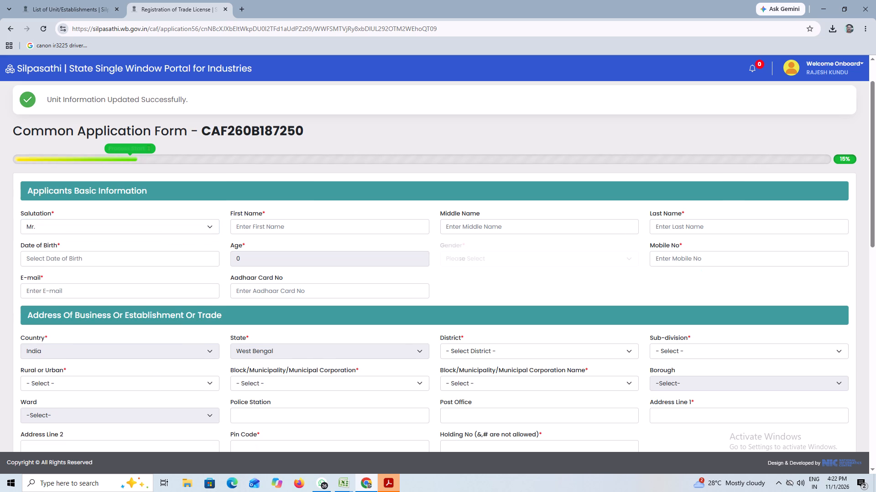
click(259, 224)
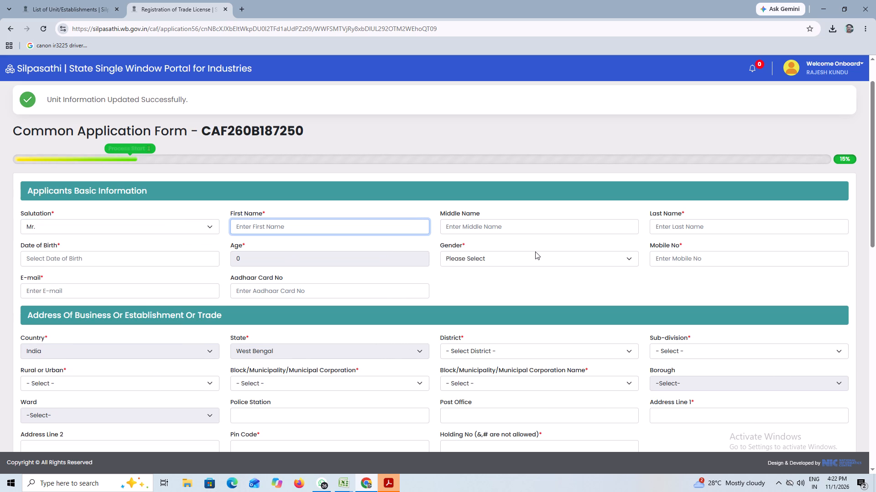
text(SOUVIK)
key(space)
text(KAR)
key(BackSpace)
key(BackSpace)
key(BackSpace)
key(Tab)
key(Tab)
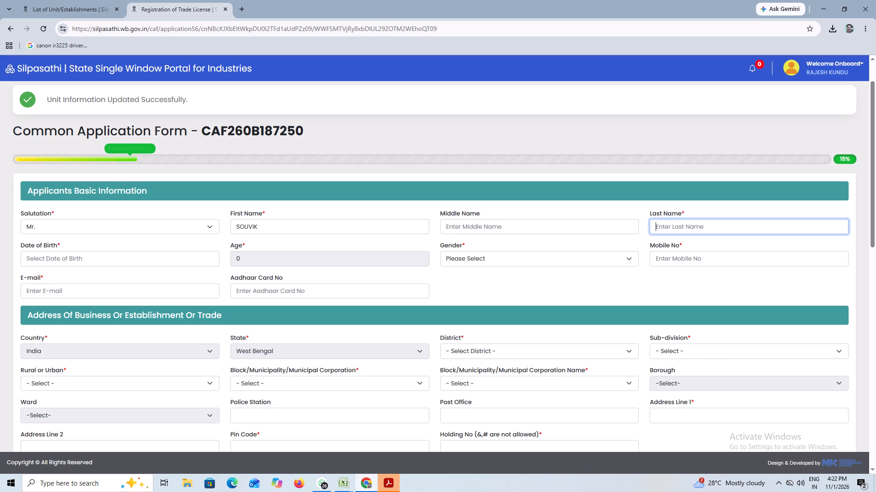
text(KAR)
Enter the applicant's date of birth and set the gender to Male.
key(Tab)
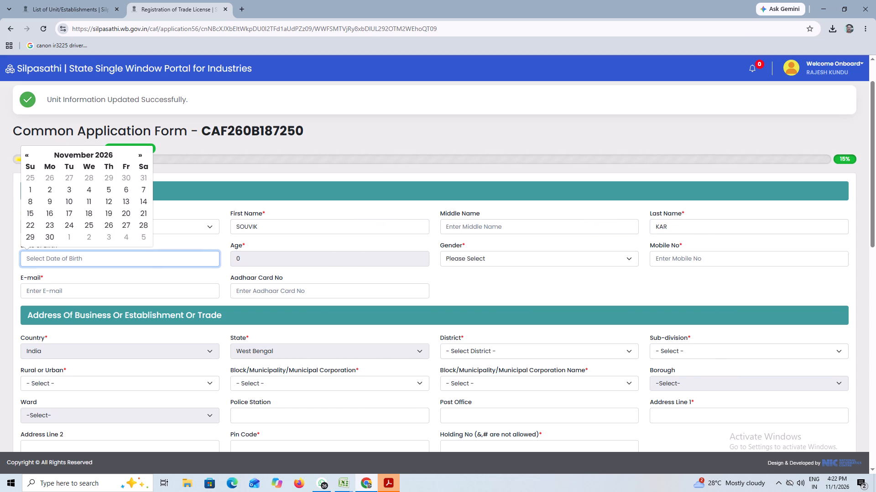
click(104, 154)
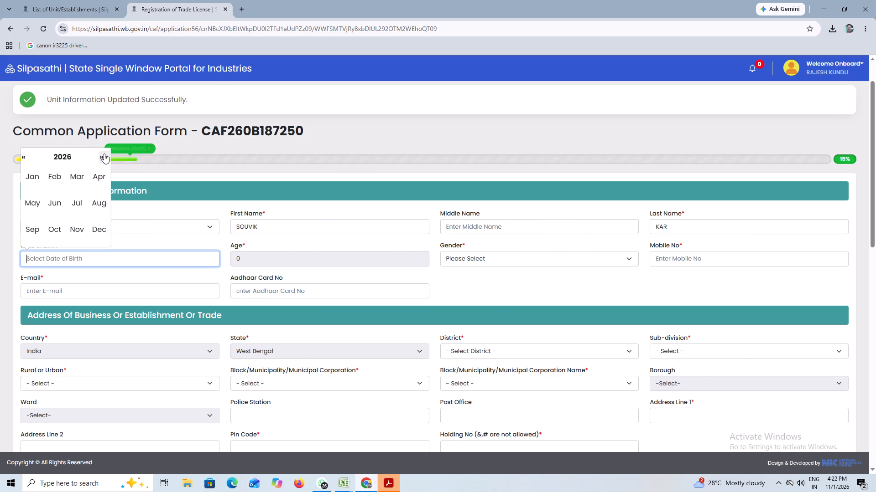
click(66, 154)
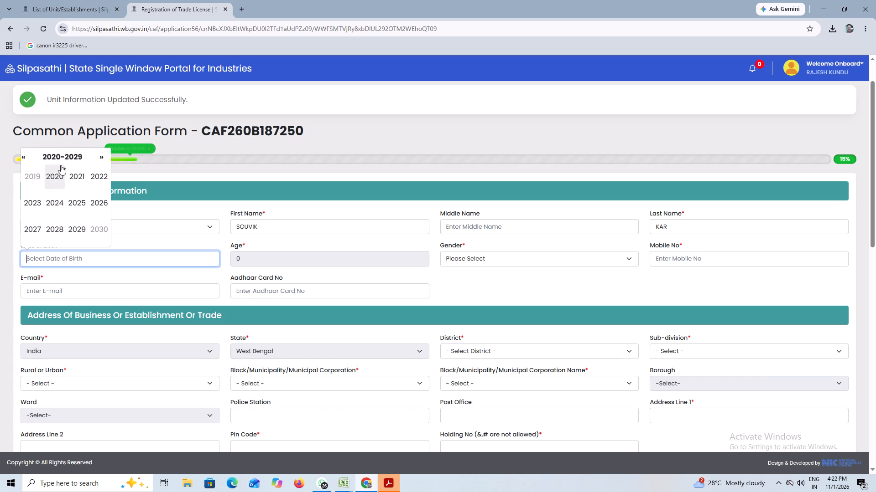
click(26, 157)
click(27, 158)
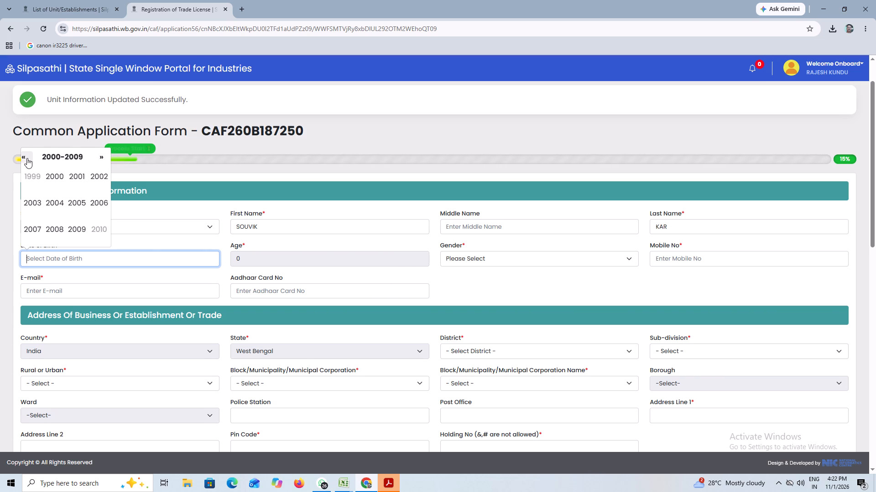
click(27, 158)
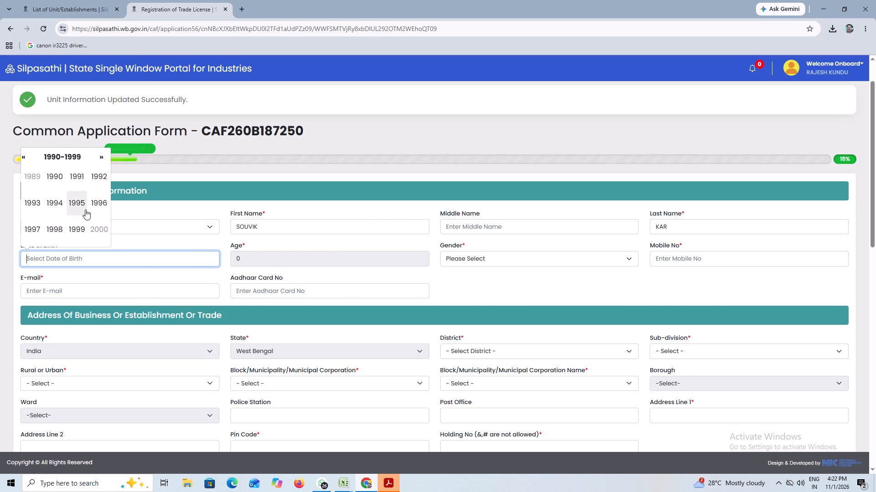
click(103, 202)
click(98, 230)
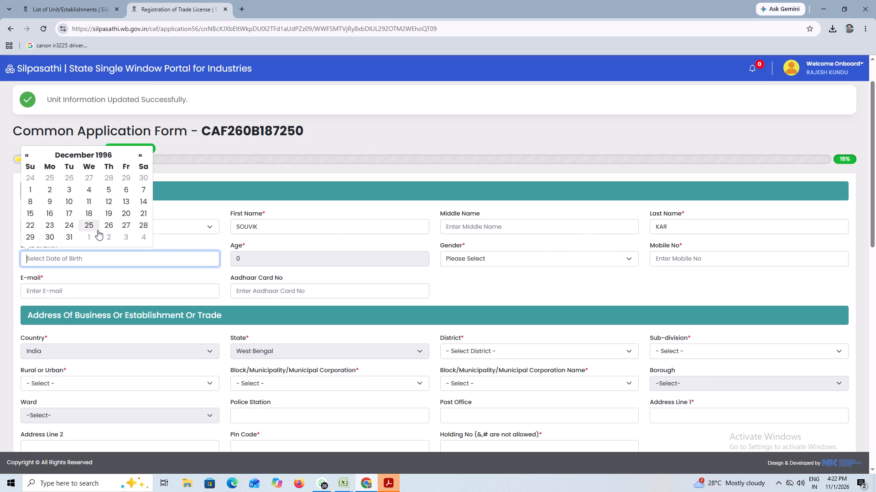
click(107, 190)
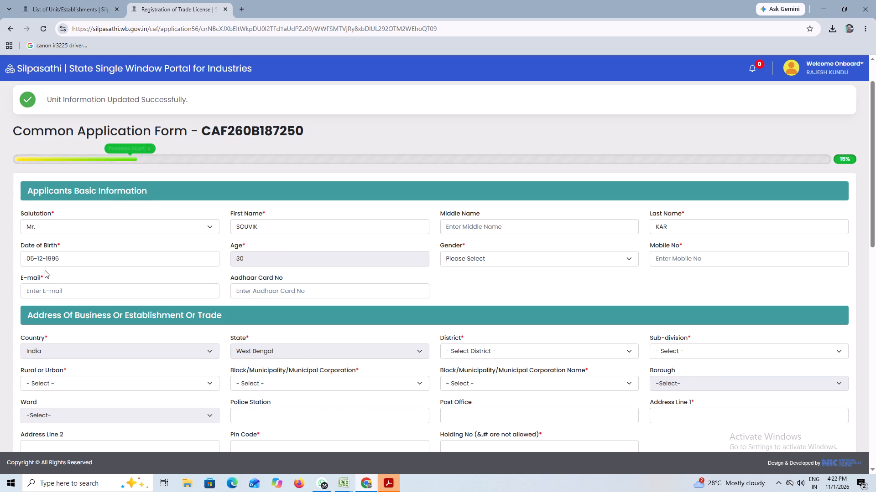
click(514, 260)
click(483, 285)
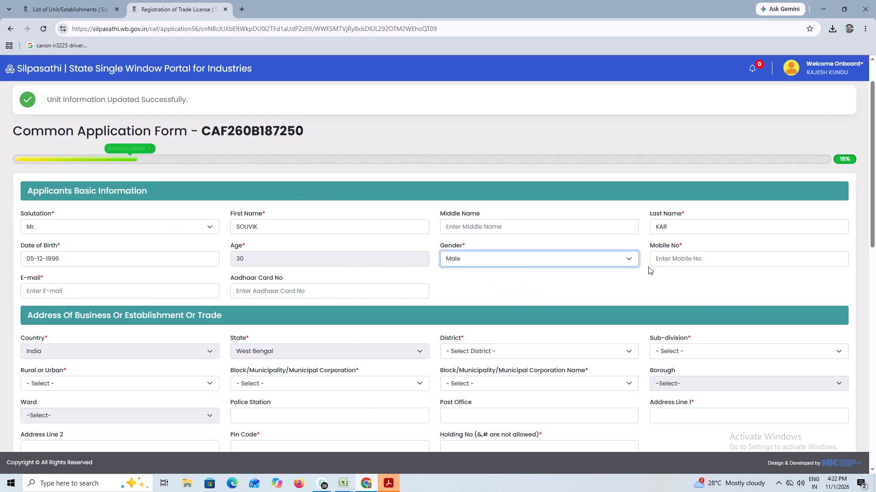
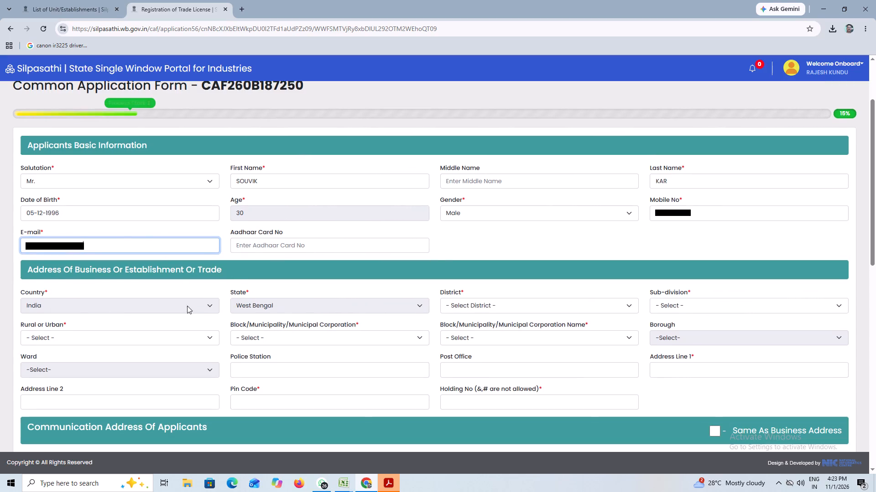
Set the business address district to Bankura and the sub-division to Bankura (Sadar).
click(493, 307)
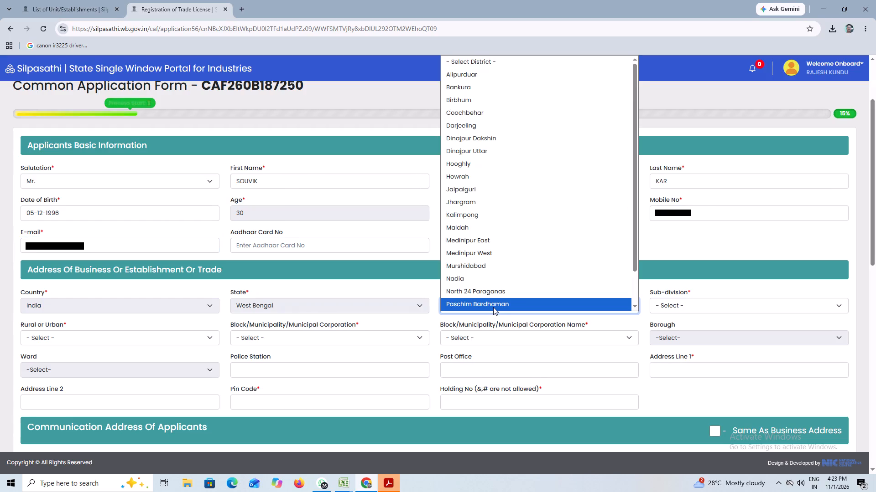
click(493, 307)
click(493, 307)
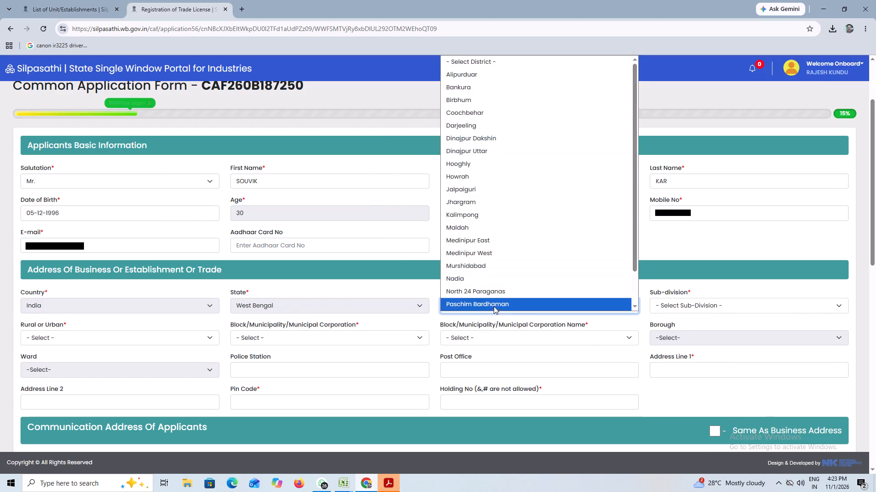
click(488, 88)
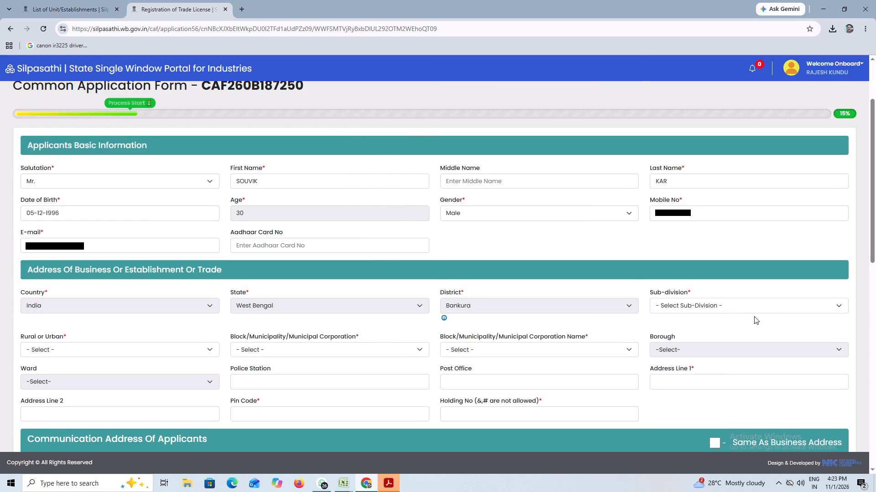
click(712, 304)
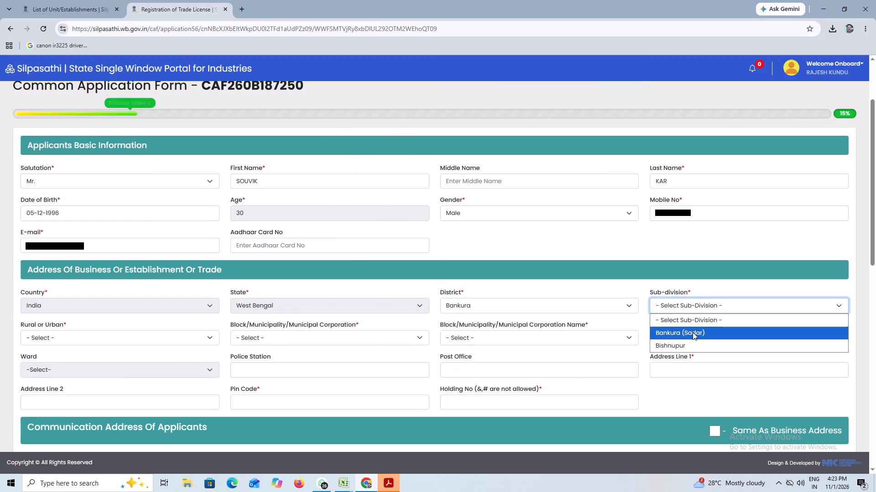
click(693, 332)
Check the Rural or Urban choices for the business address, leaving the field unselected.
scroll(292, 313, down, 2)
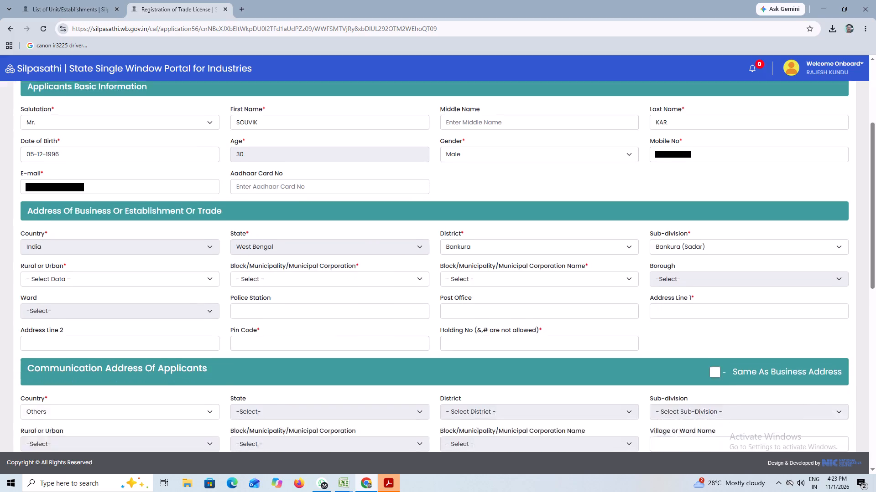
click(76, 243)
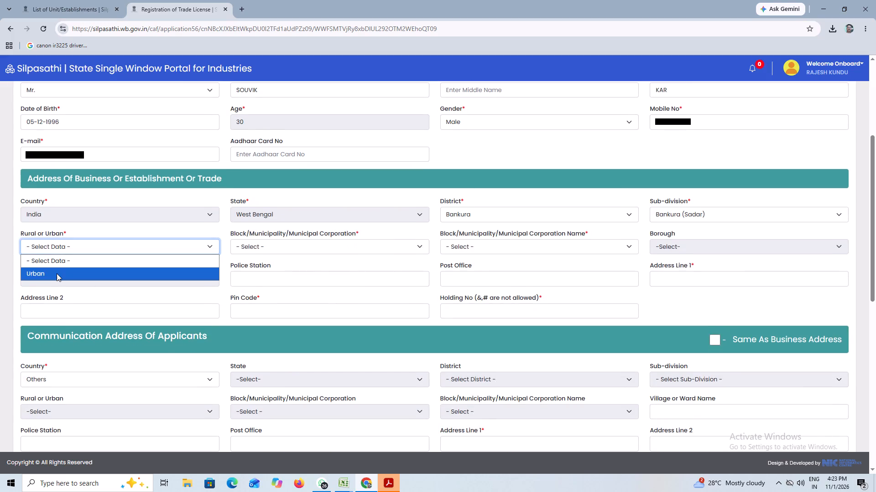
drag(57, 273, 68, 263)
click(73, 260)
click(80, 246)
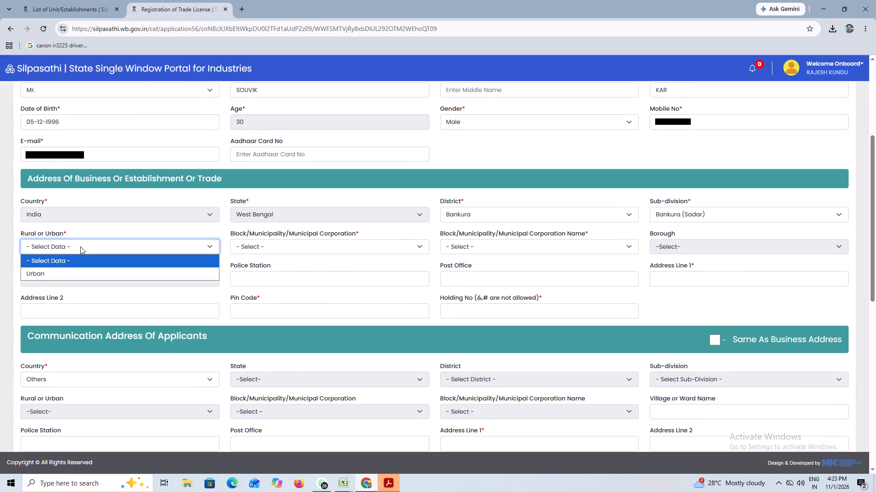
click(80, 246)
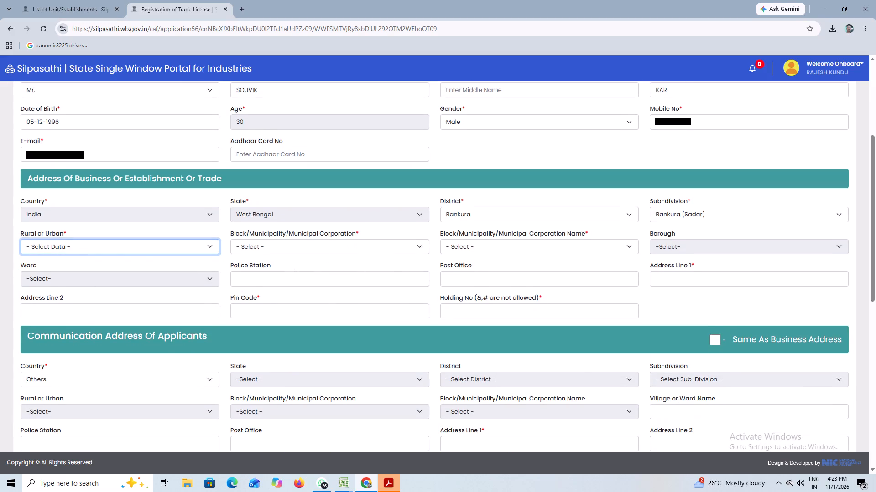
Abandon the UD & MA application form for the dashboard, and close that tab to return to the list of units.
scroll(282, 273, up, 5)
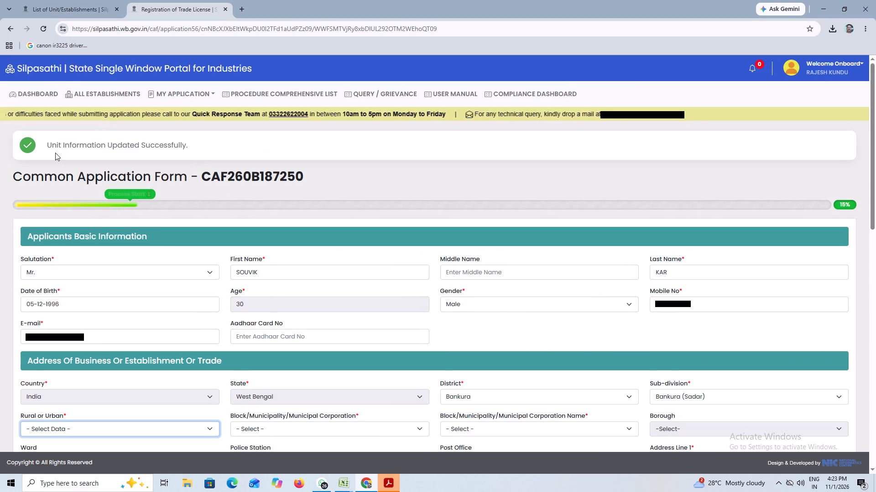
click(35, 93)
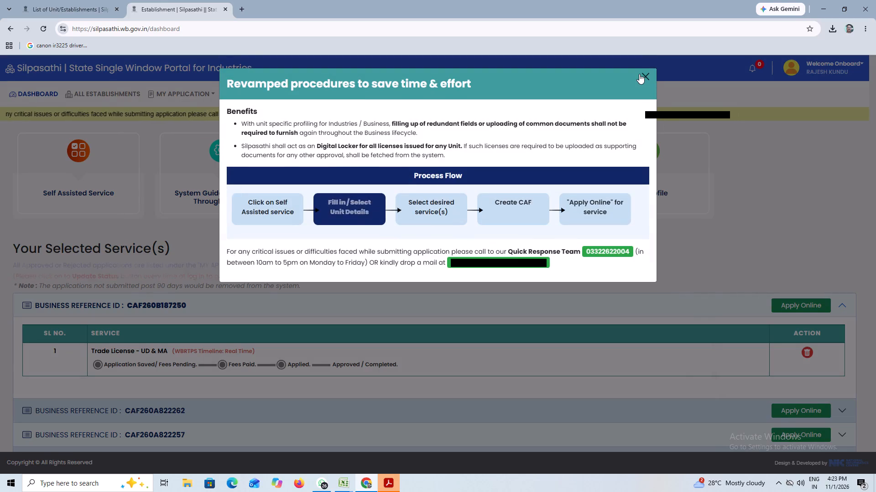
click(640, 73)
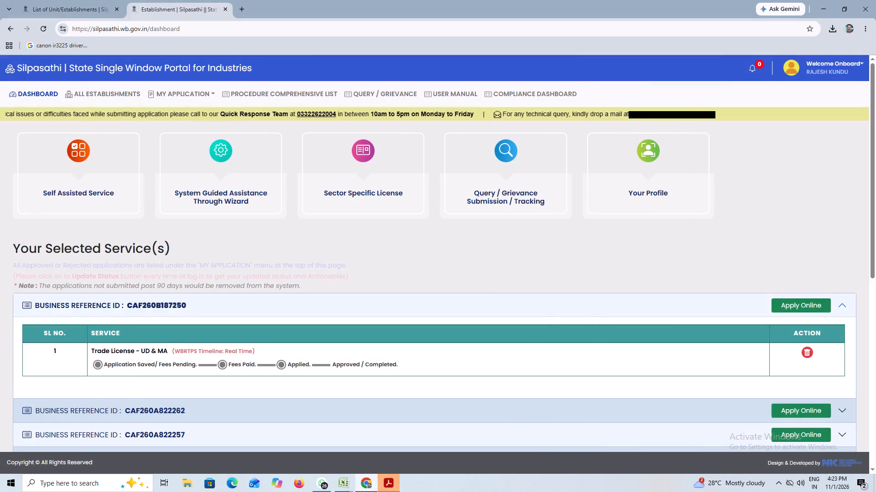
click(29, 95)
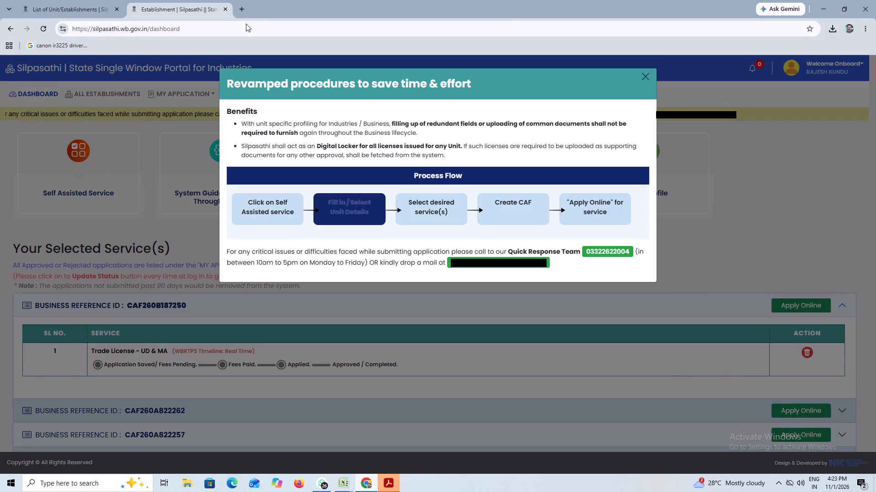
click(222, 7)
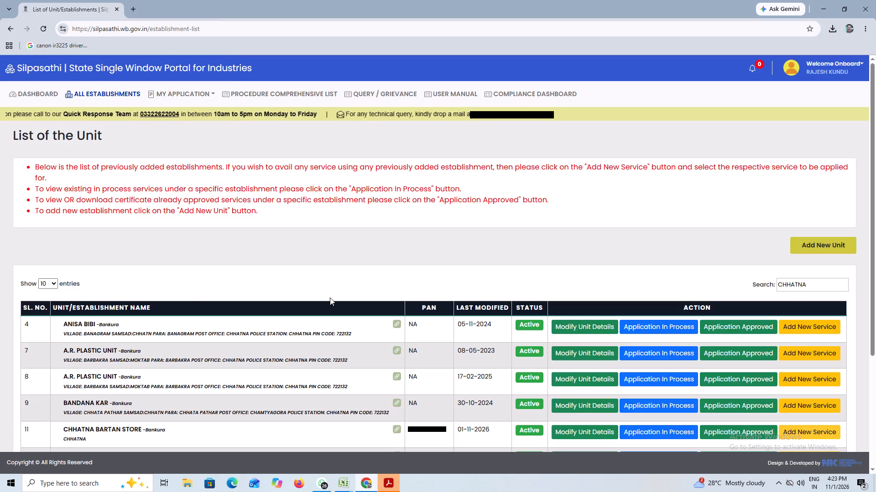
Start adding a new service for the CHHATNA BARTAN STORE unit.
click(810, 282)
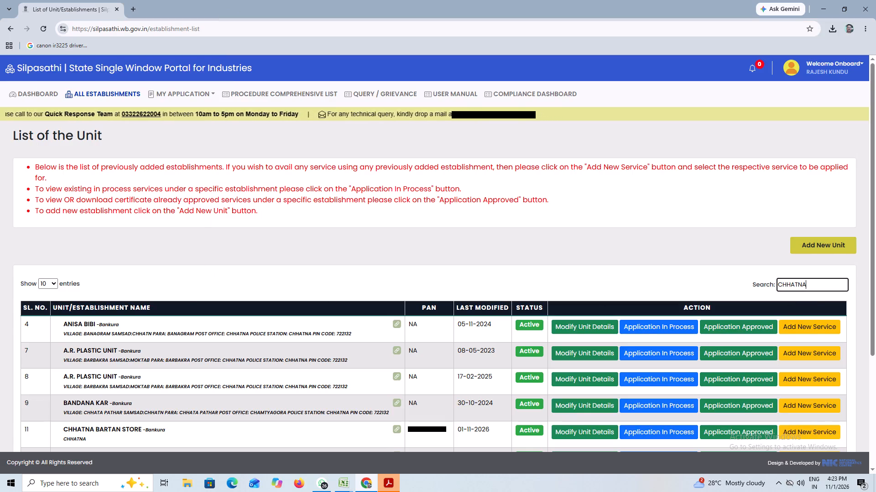
key(BackSpace)
key(a)
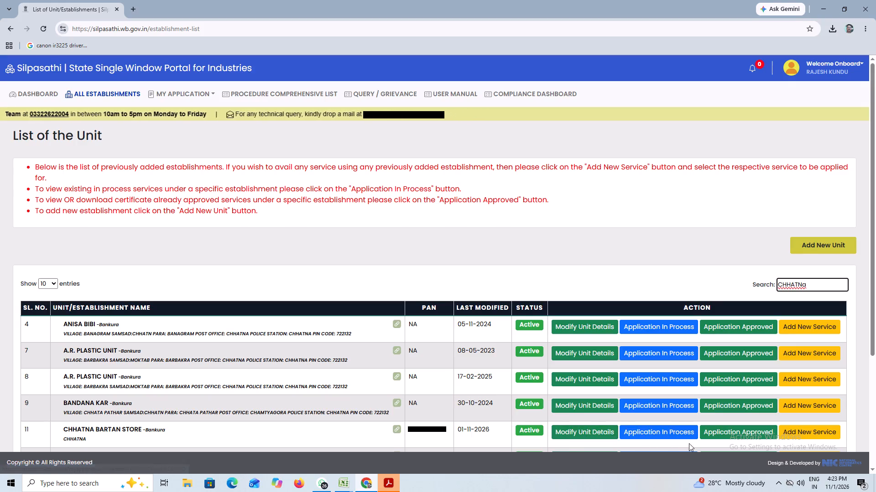
click(798, 433)
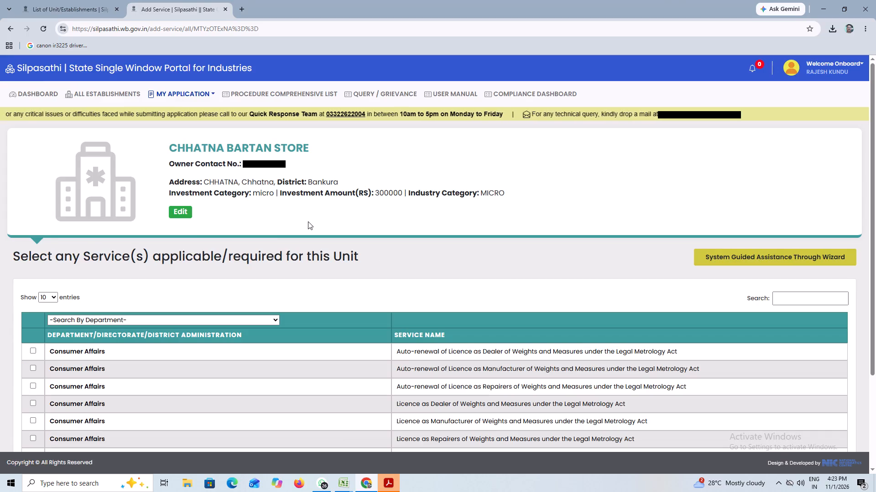
Search the services for trade, select Trade License - P & RD, and create its CAF.
click(786, 300)
text(trade)
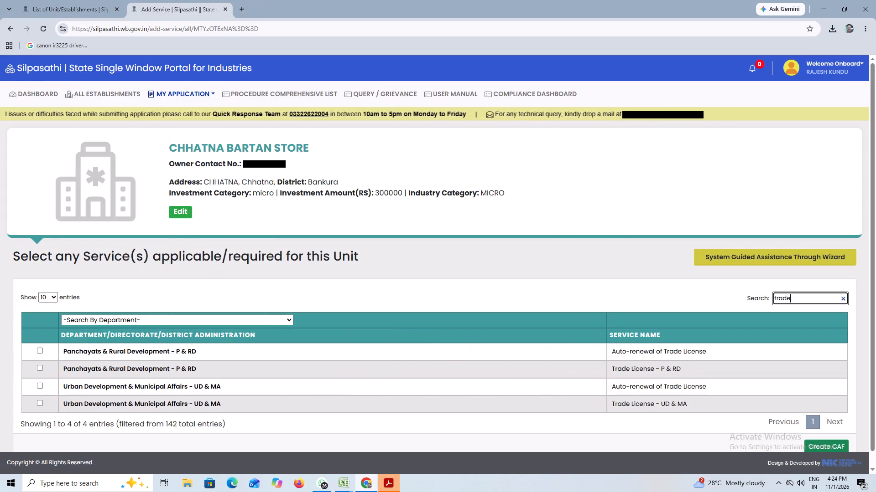
click(38, 367)
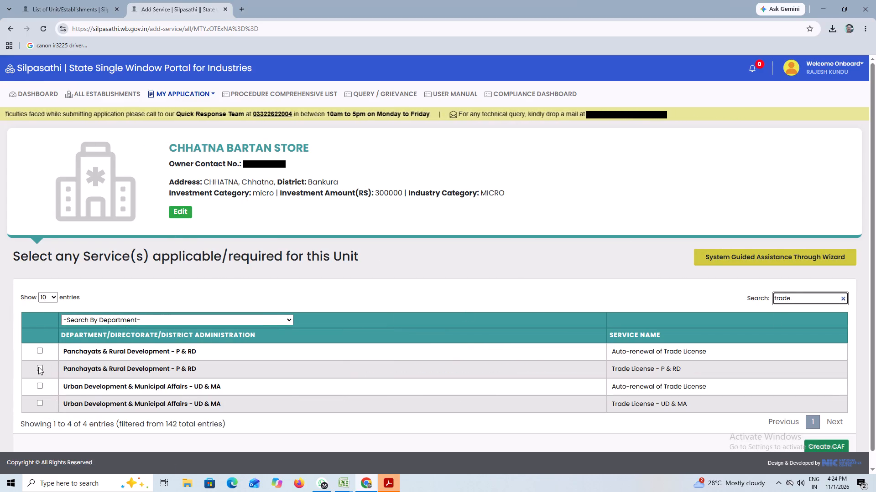
click(820, 444)
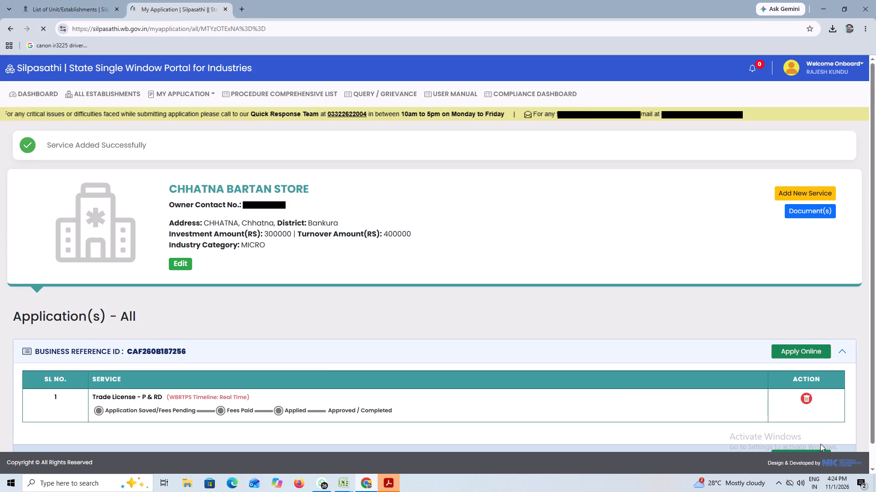
Open the new Trade License - P & RD application, accept the declaration, and save the Unit Information page to continue.
click(794, 350)
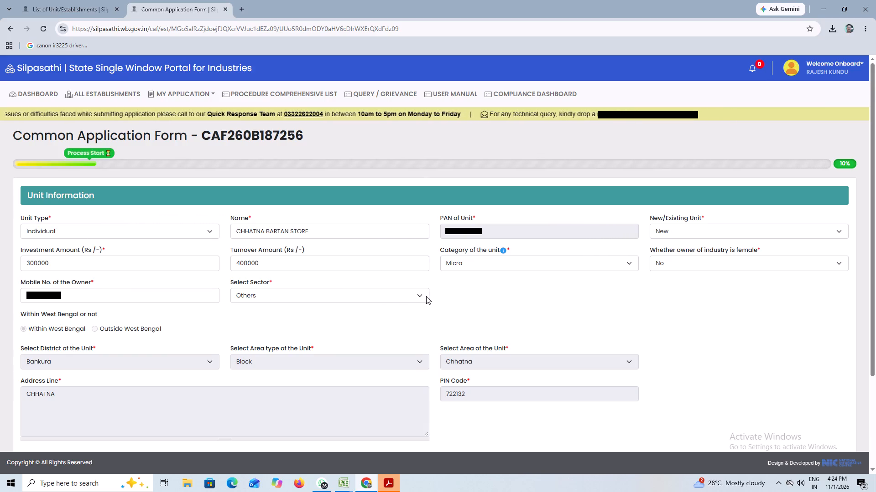
scroll(589, 284, down, 3)
scroll(382, 348, down, 1)
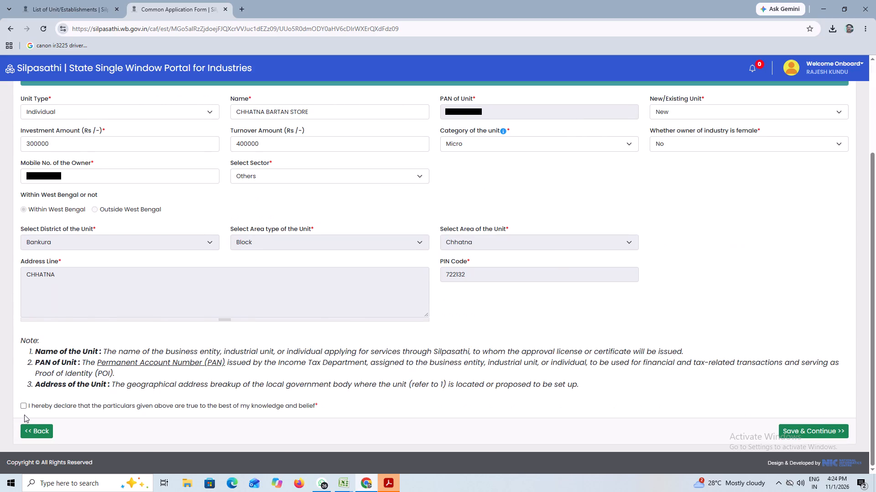
click(23, 405)
click(803, 431)
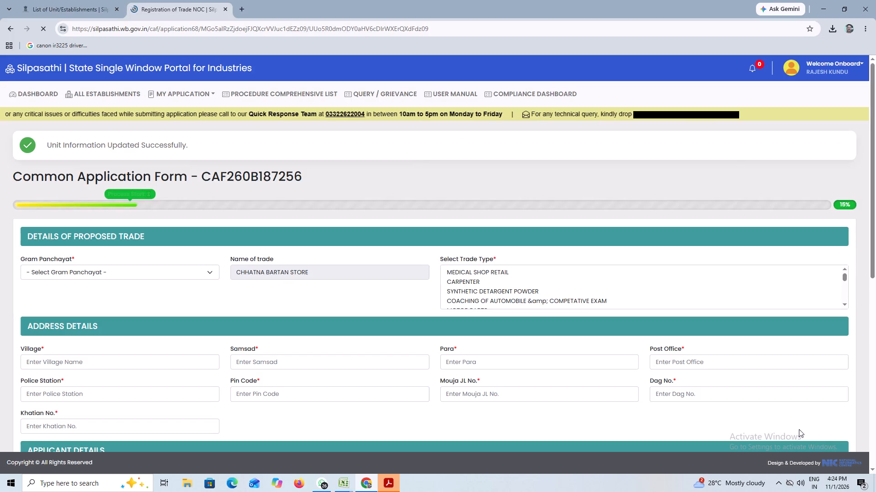
Set the Gram Panchayat of the proposed trade to CHHATNA-I.
click(104, 272)
click(104, 268)
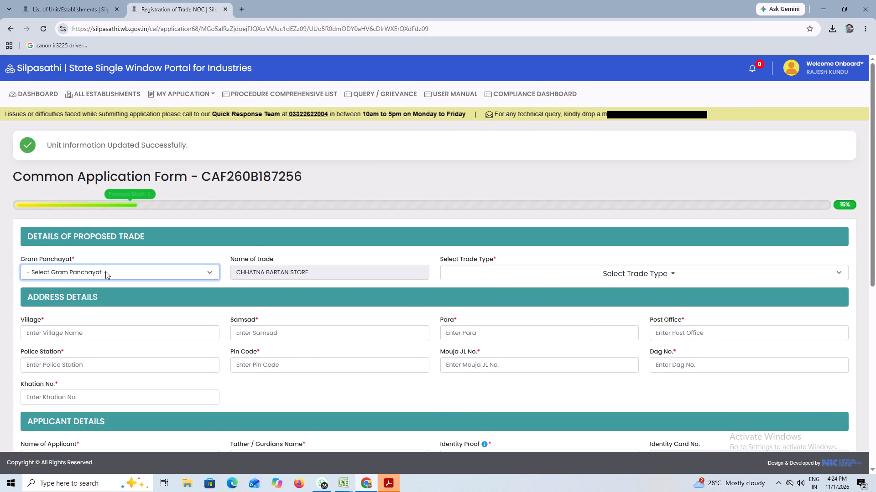
click(105, 271)
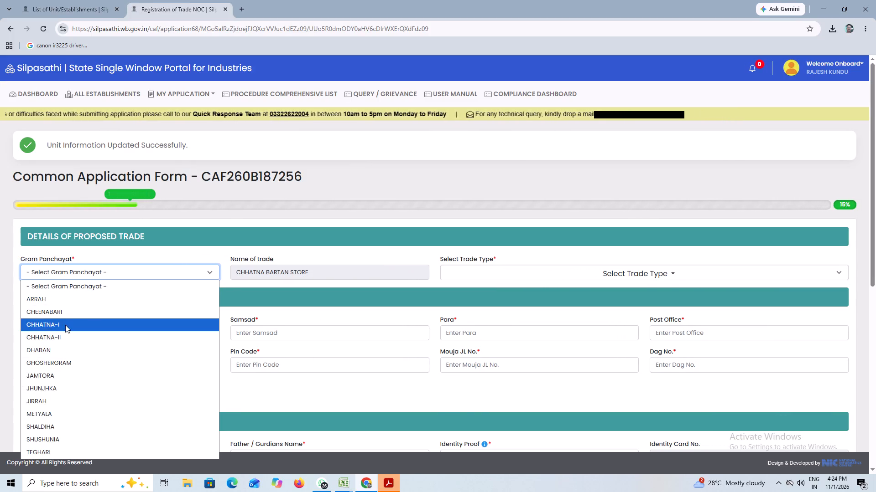
click(65, 325)
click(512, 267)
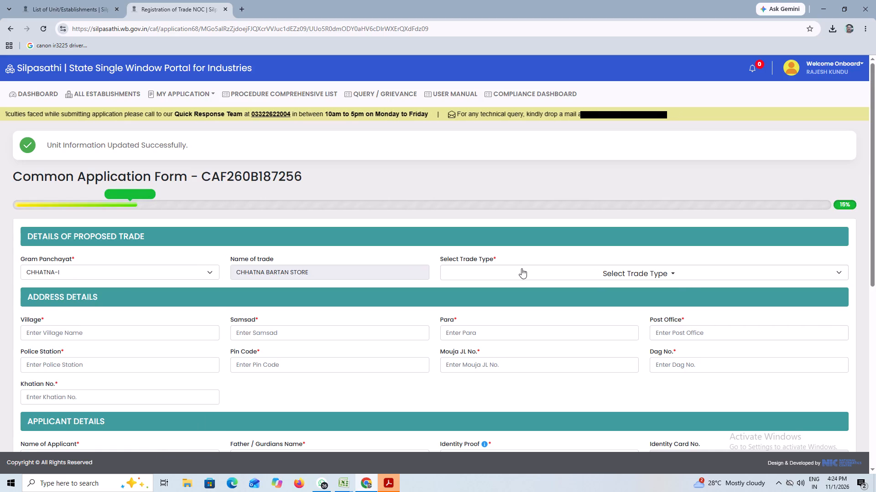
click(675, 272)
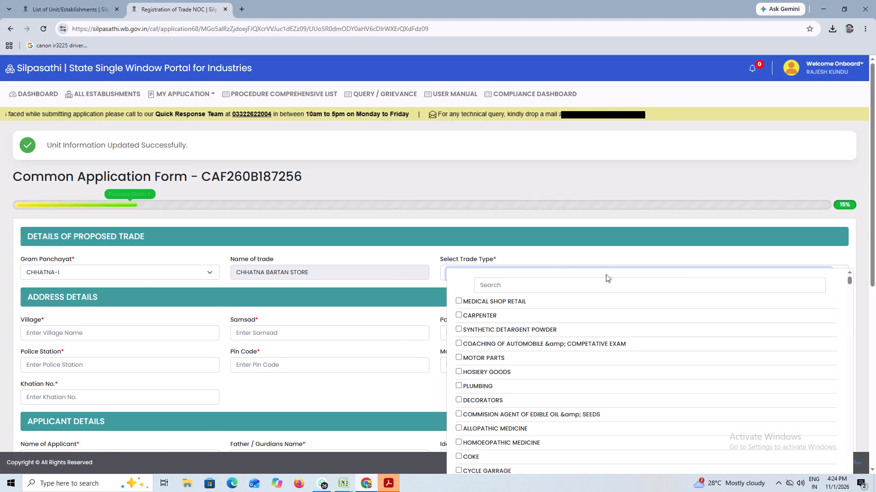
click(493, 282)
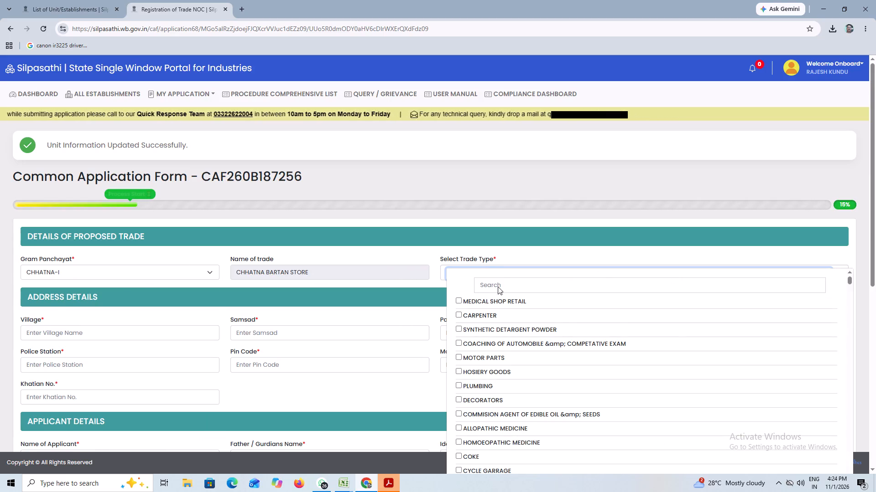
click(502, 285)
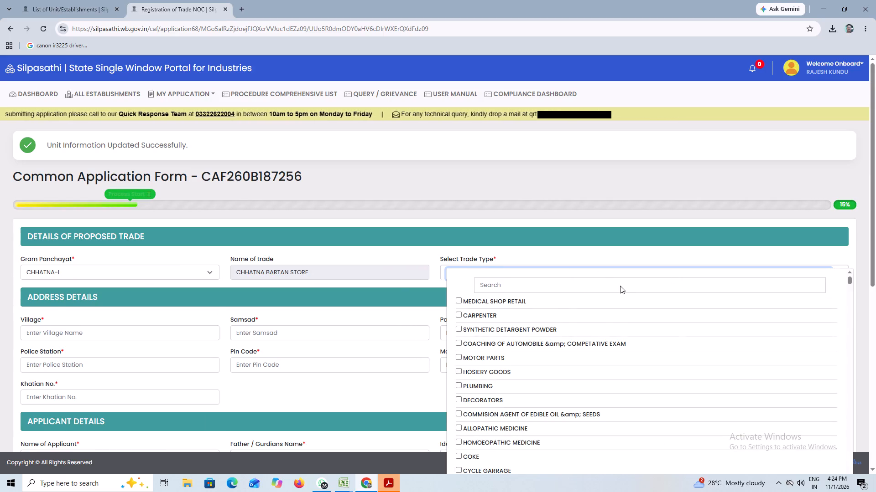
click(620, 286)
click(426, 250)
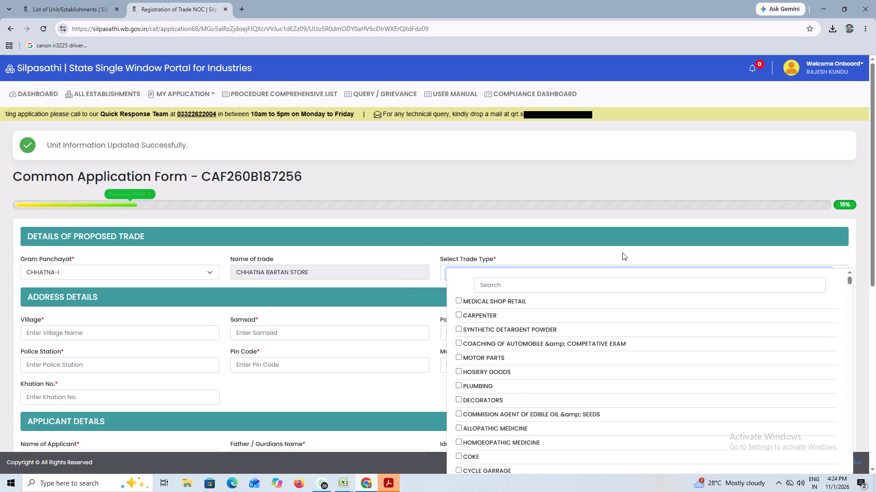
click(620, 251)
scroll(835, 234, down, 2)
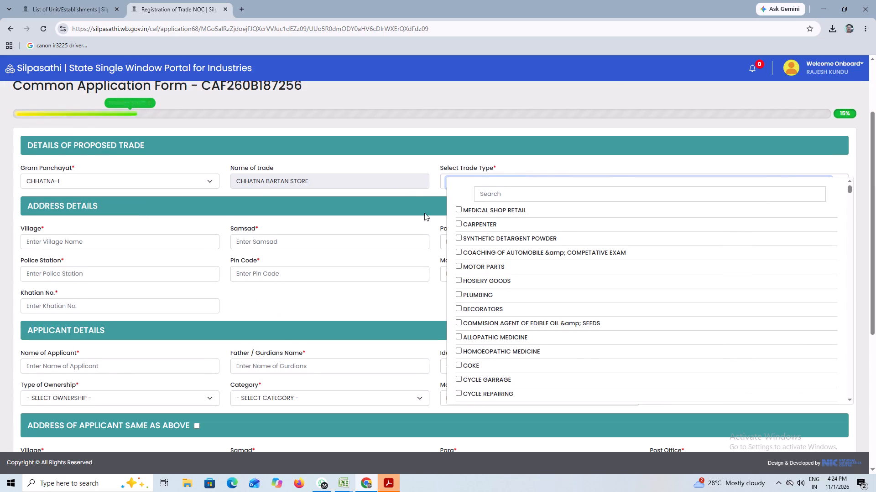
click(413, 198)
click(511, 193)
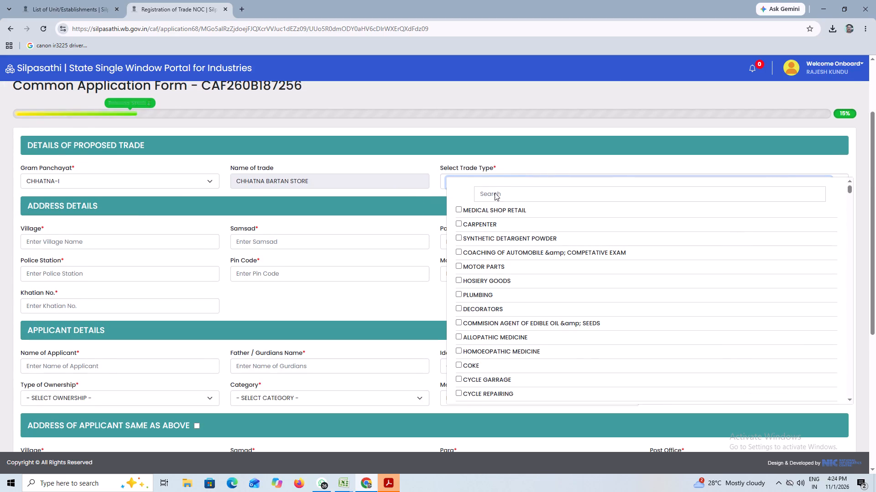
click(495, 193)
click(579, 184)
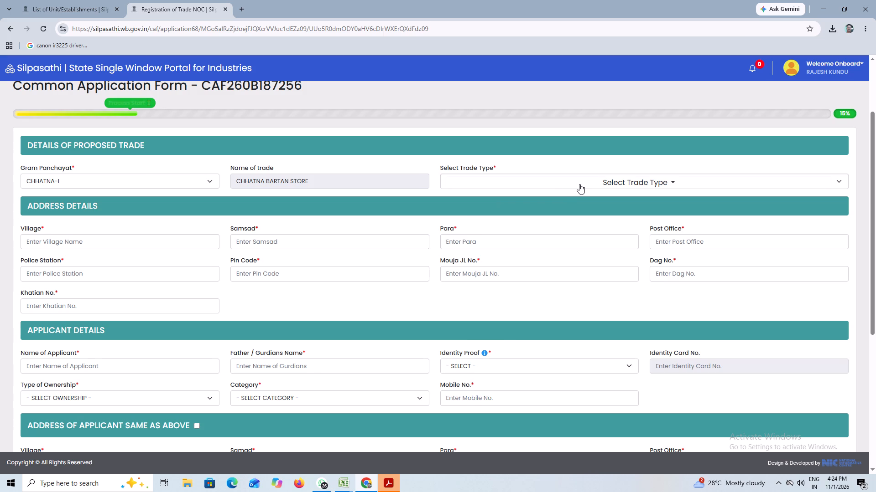
Search the trade types for bartan, and clear the search.
click(492, 195)
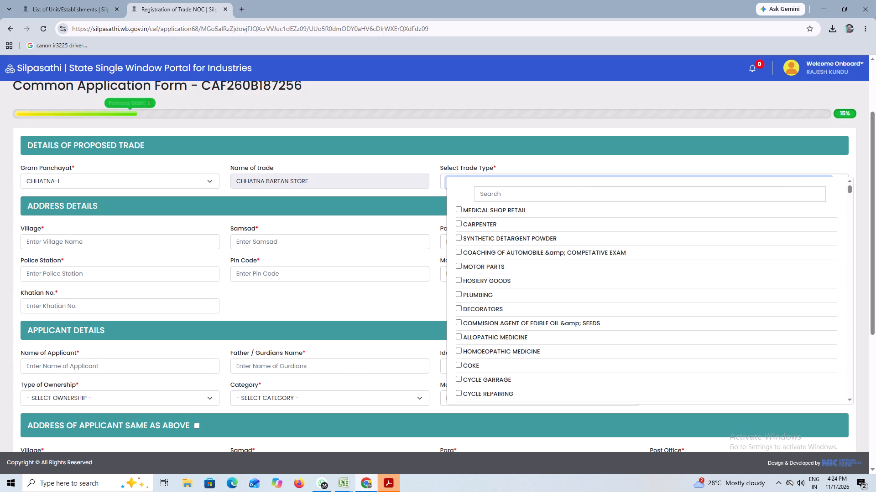
text(bartan)
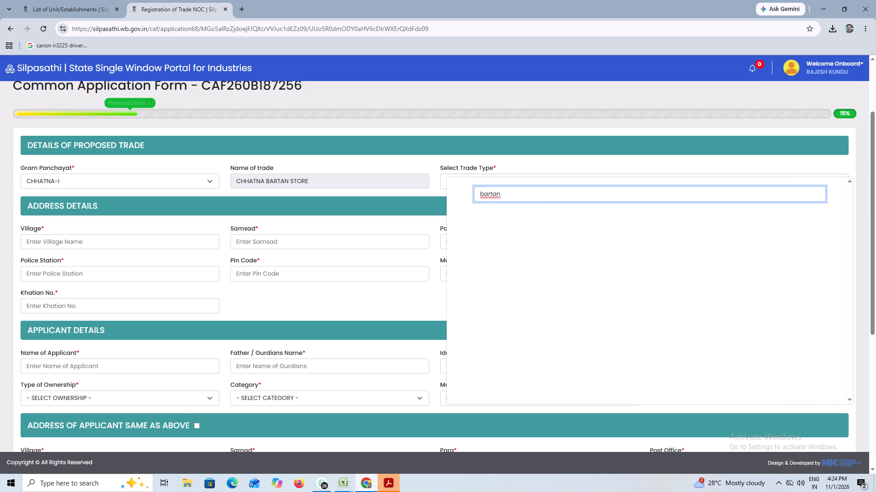
key(BackSpace)
key(BackSpace)
key(BackSpace)
key(BackSpace)
key(BackSpace)
key(BackSpace)
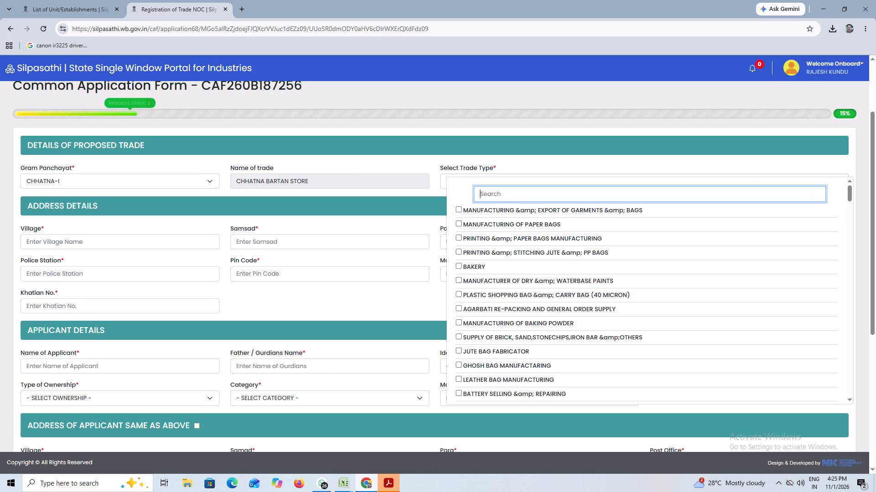
Search the trade types for uten and choose BRASS UTENSILS and UTENSILS SHOP for the proposed trade.
text(uten)
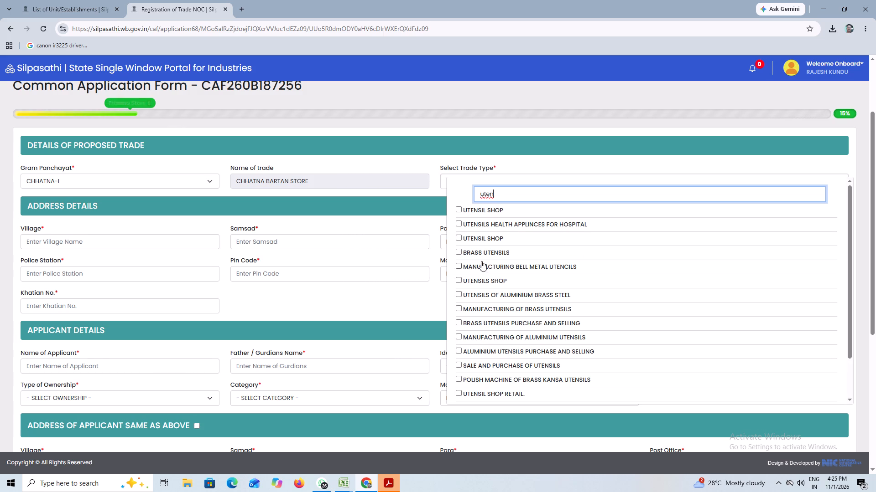
click(457, 253)
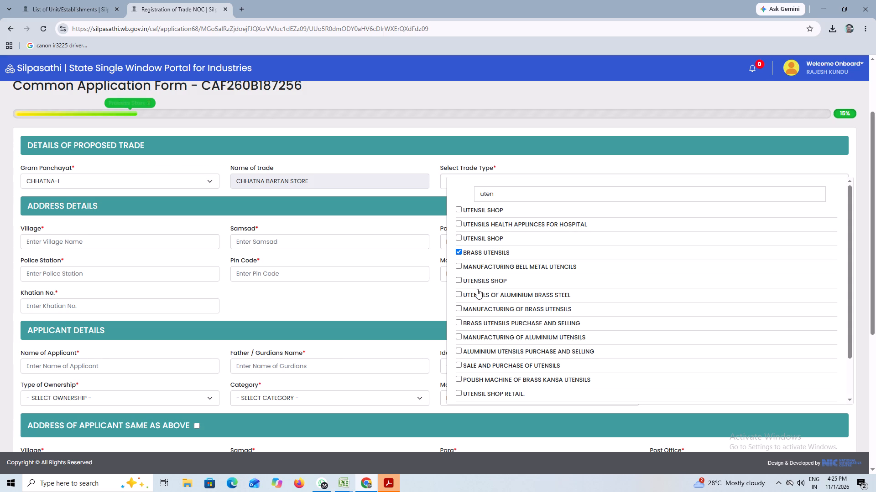
click(458, 279)
click(388, 166)
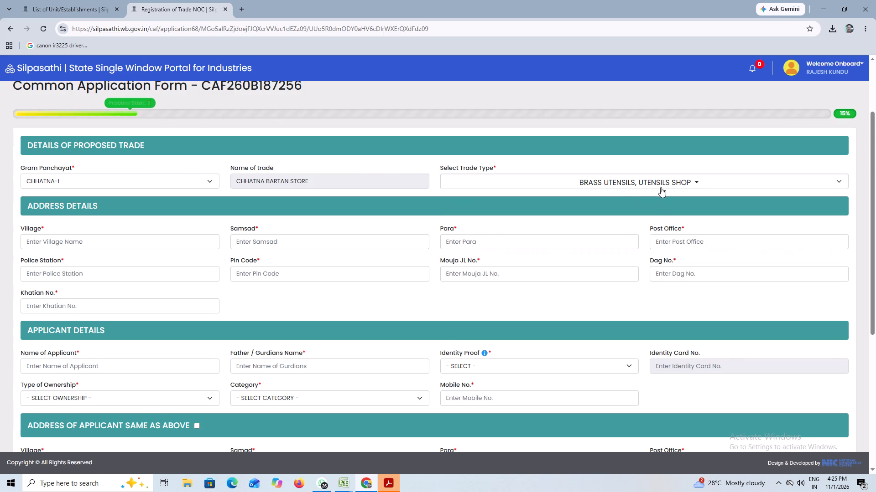
Reopen the trade type selection of the proposed trade.
click(695, 182)
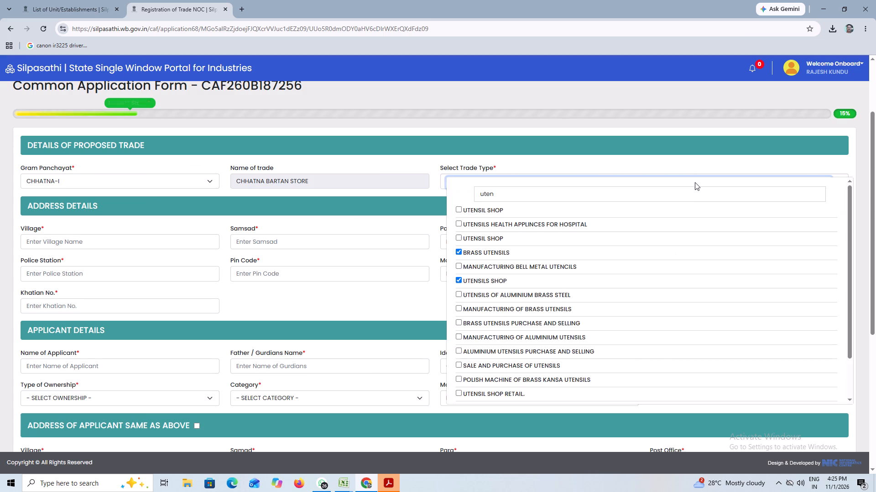